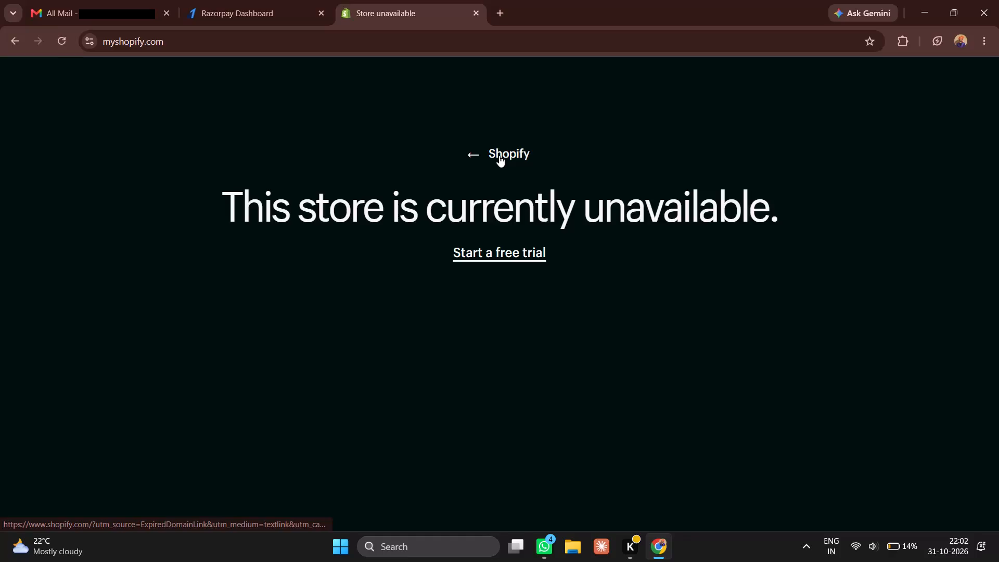
# Go from the unavailable store page to the Shopify homepage and open its login page.
pyautogui.click(499, 156)
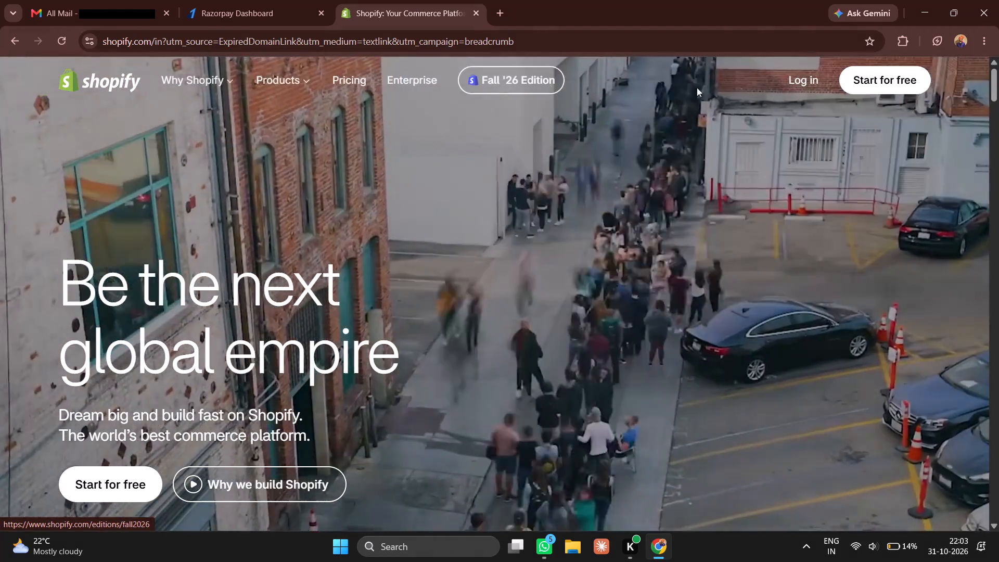
pyautogui.click(799, 80)
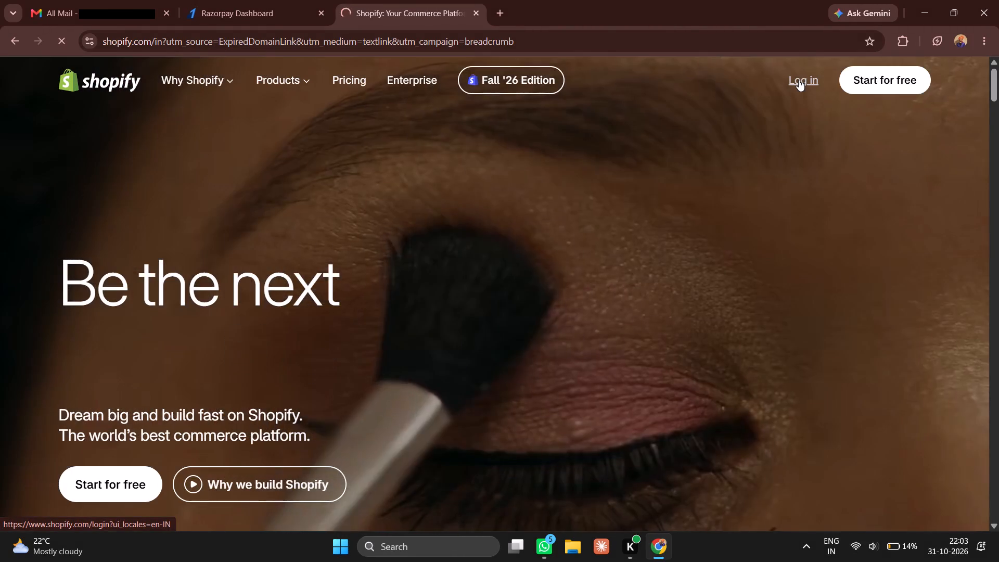
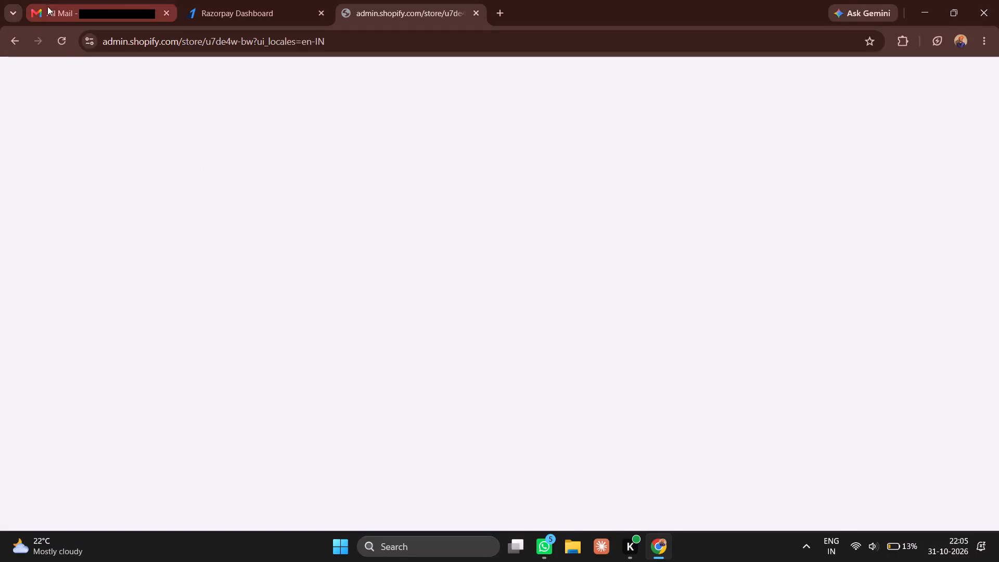
# Reload the blank Shopify admin page of the store.
pyautogui.click(62, 44)
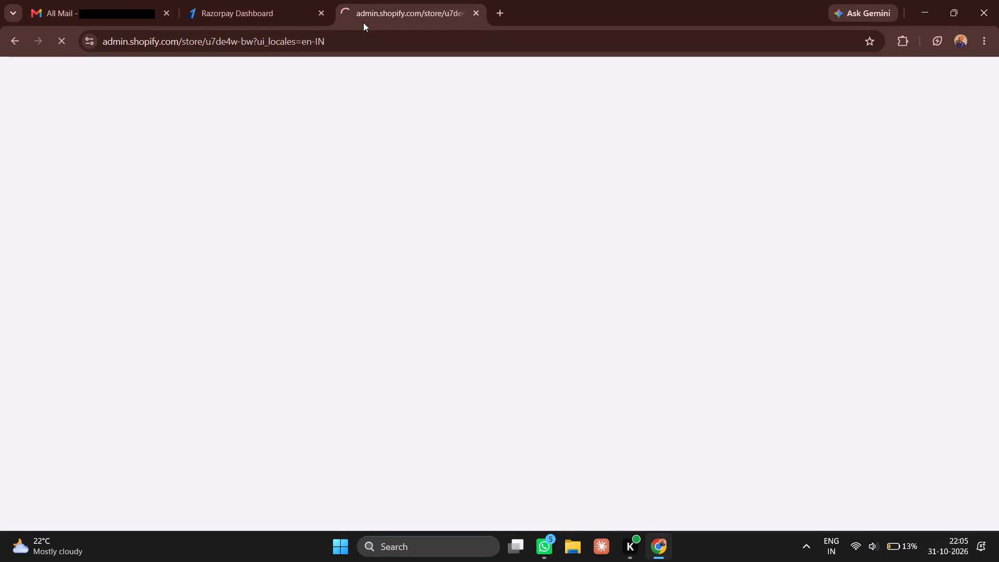
# Open the storefront at karigariandaz.myshopify.com in a new browser tab.
pyautogui.click(499, 8)
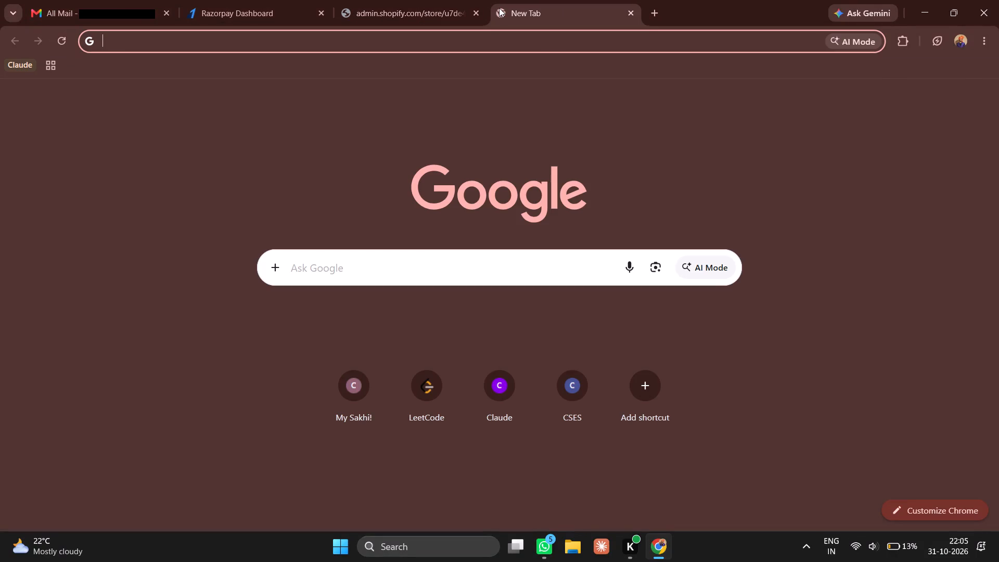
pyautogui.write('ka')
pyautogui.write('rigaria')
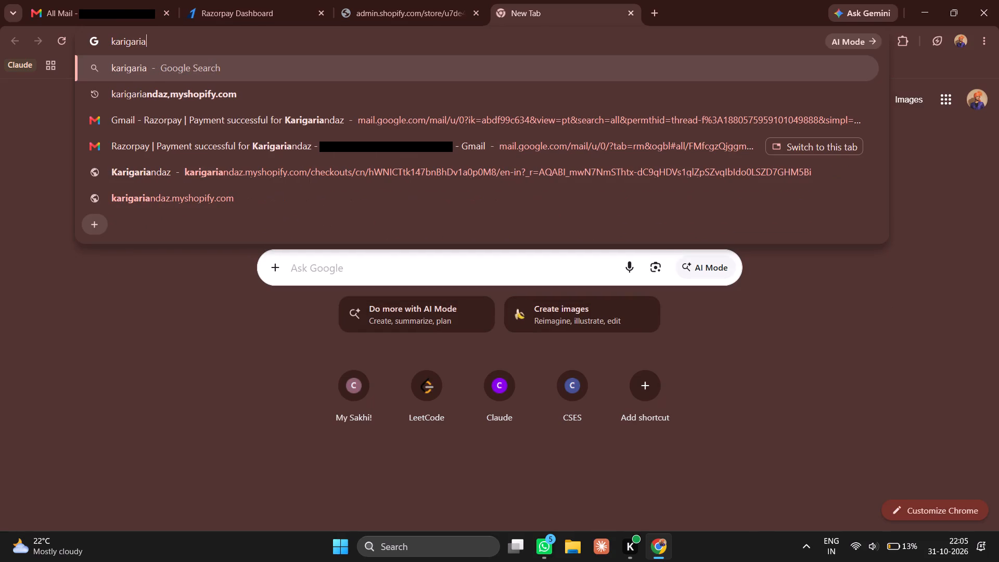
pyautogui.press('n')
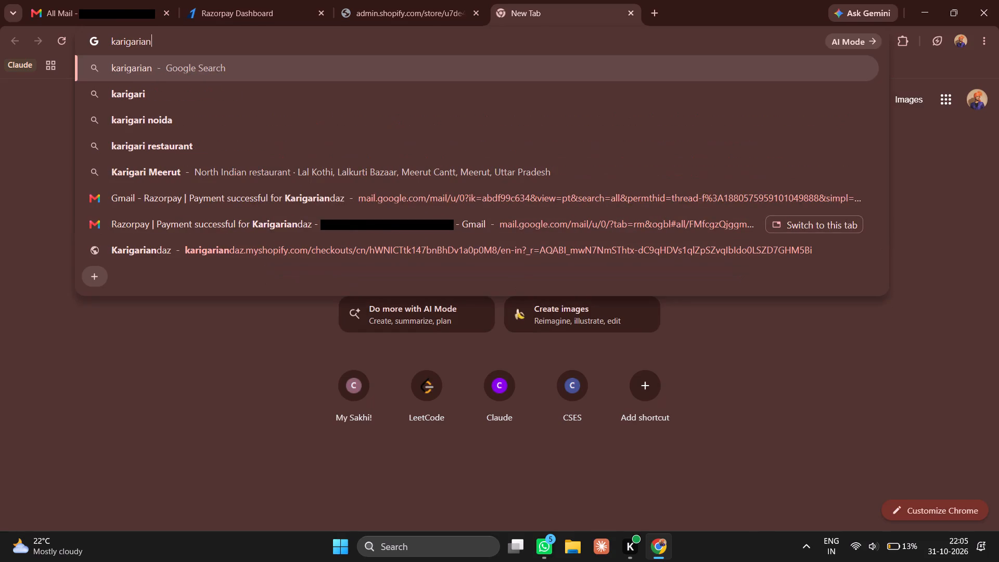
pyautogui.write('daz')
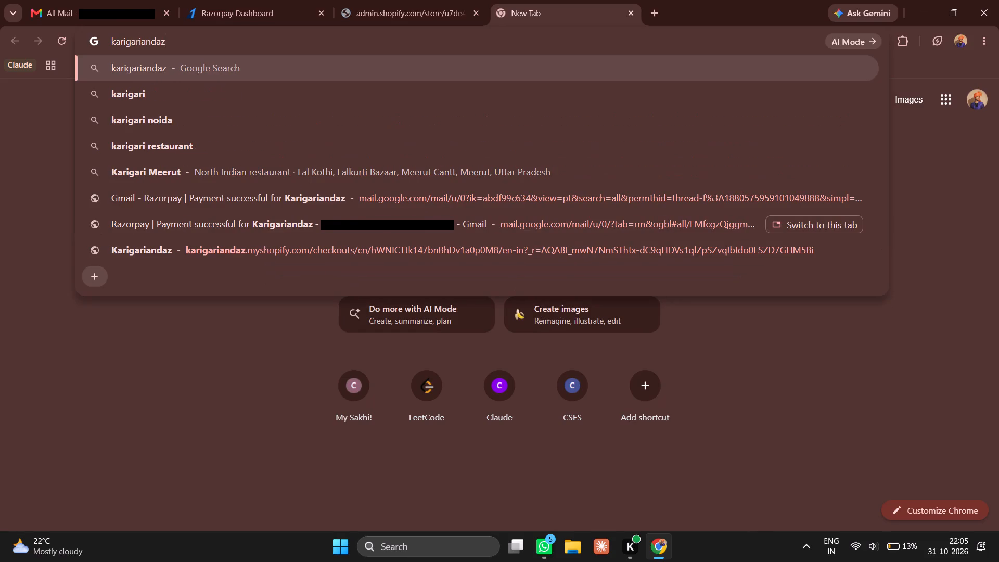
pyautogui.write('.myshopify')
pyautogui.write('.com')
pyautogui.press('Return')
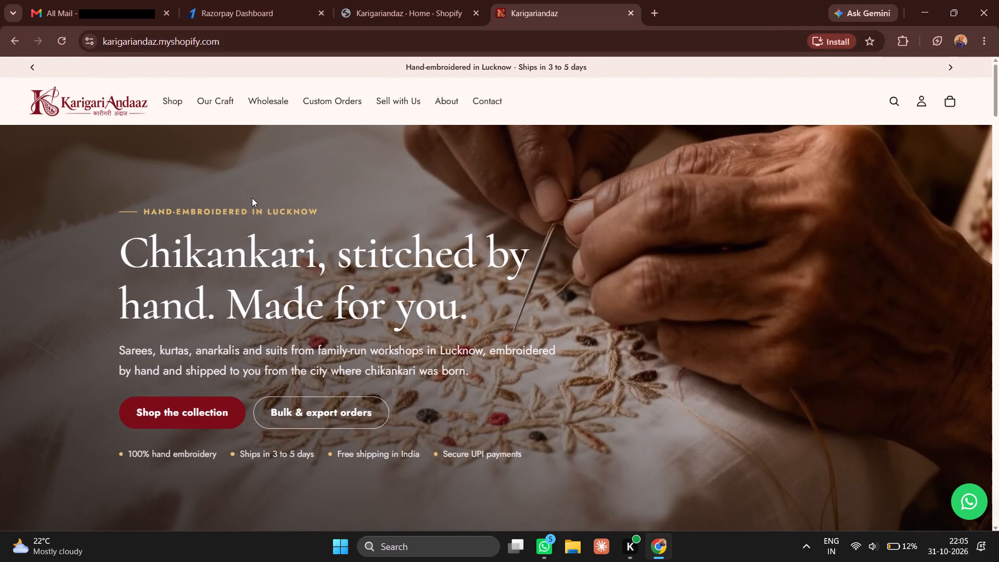
# Look over the Karigariandaz storefront homepage, from the hero banner through the shop-by-category section and beyond.
pyautogui.scroll(-1, 252, 198)
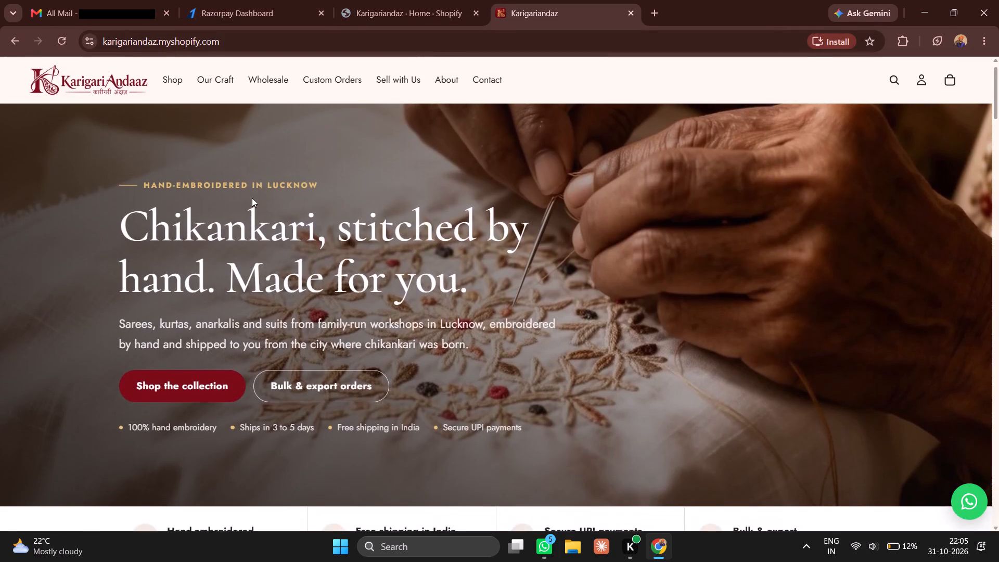
pyautogui.scroll(-6, 252, 198)
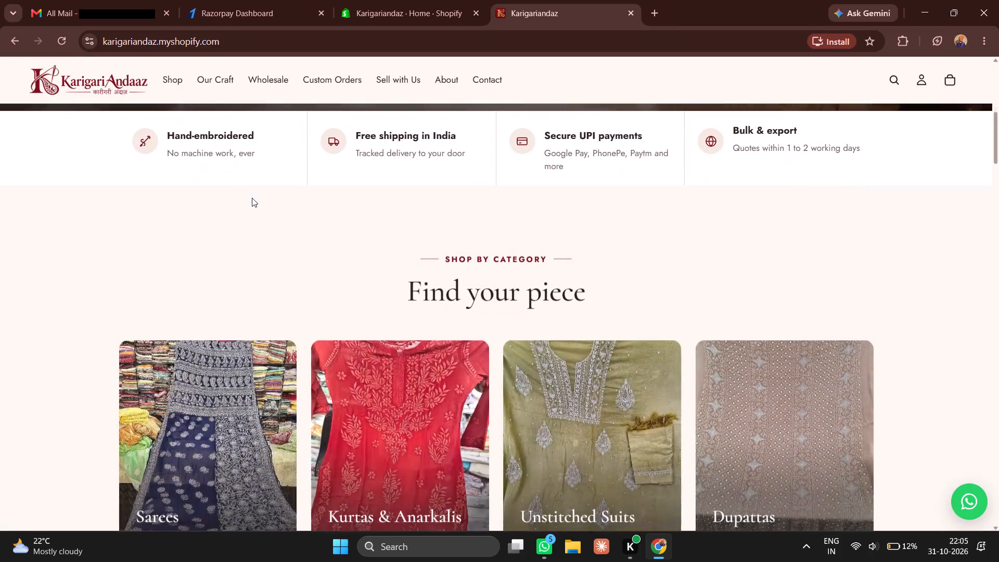
pyautogui.scroll(-16, 252, 198)
pyautogui.scroll(17, 252, 198)
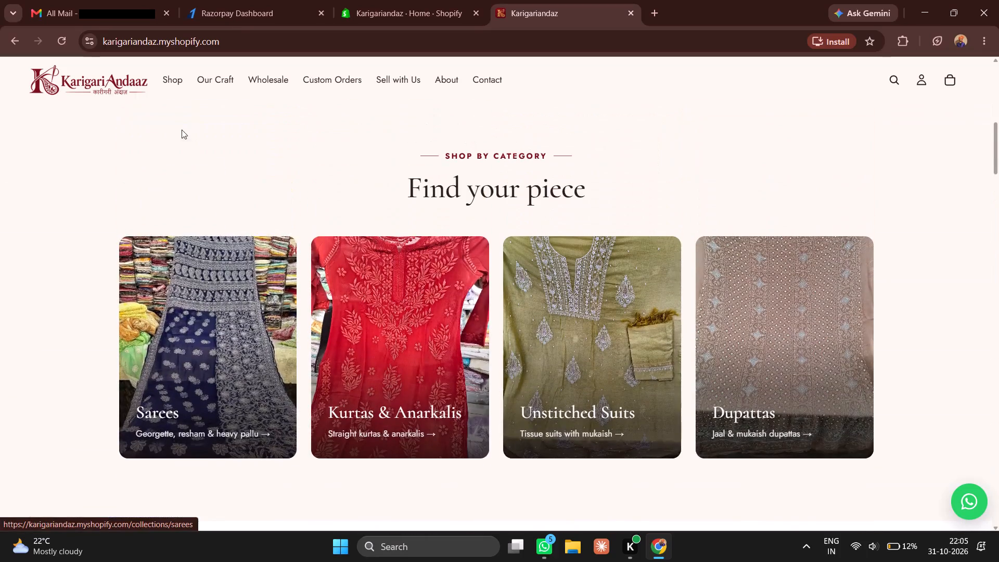
pyautogui.scroll(8, 318, 316)
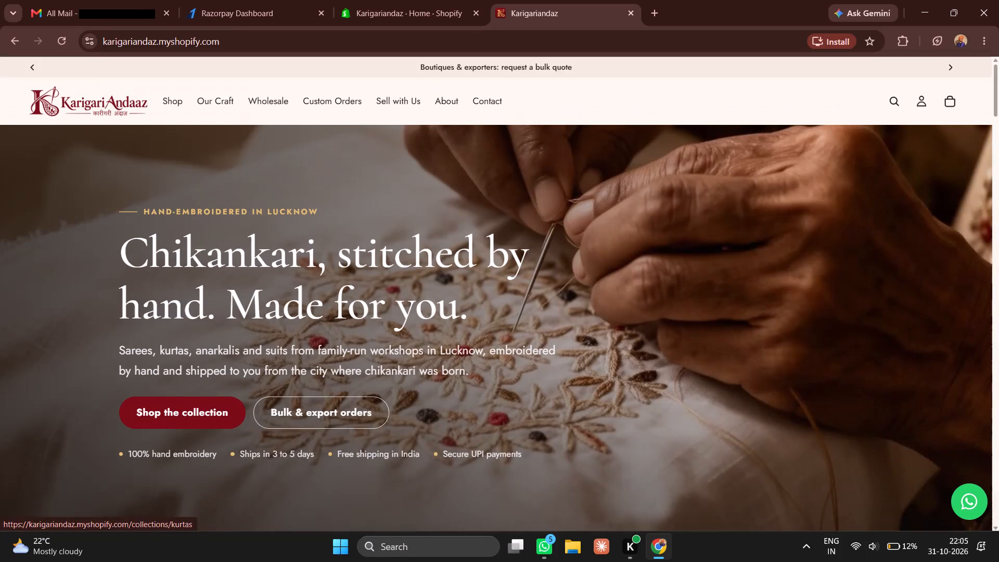
pyautogui.scroll(7, 318, 316)
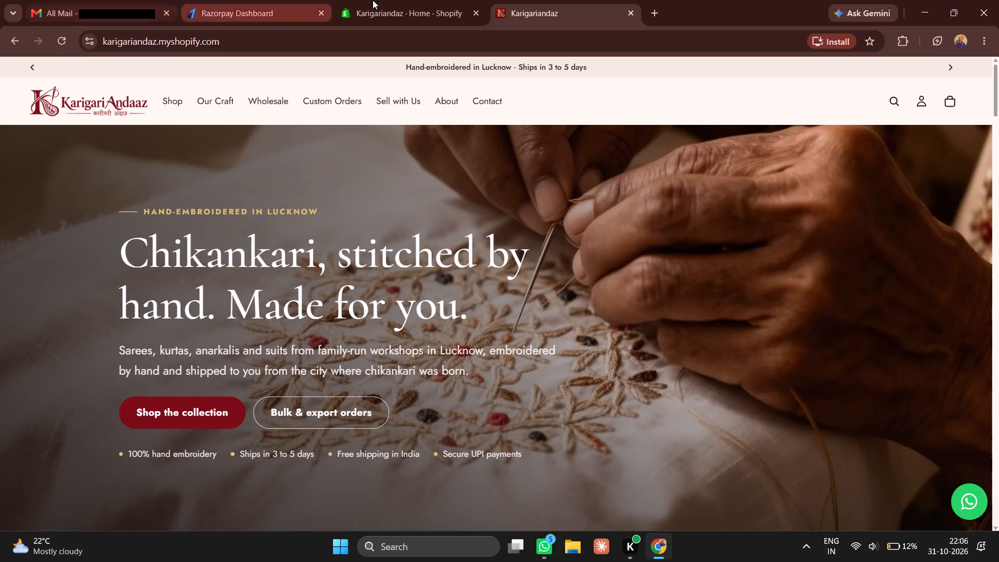
# Close the Karigariandaz storefront tab and return to the store's Shopify admin home.
pyautogui.click(424, 2)
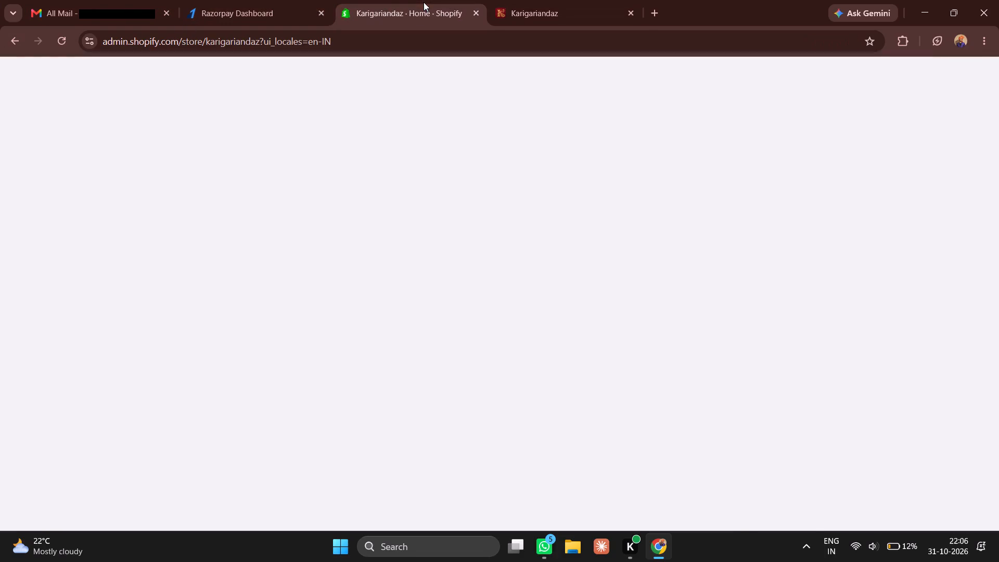
pyautogui.click(637, 13)
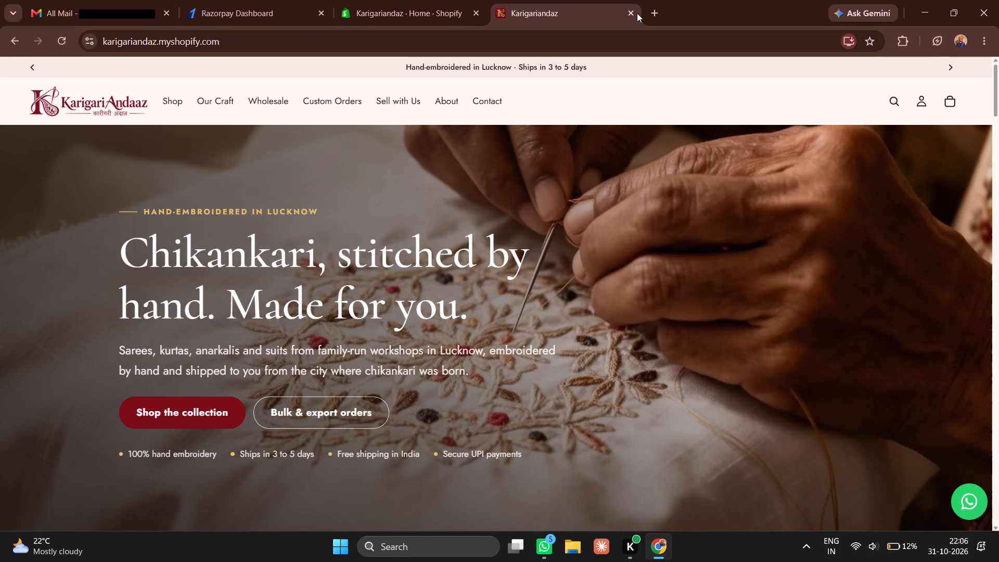
pyautogui.click(632, 15)
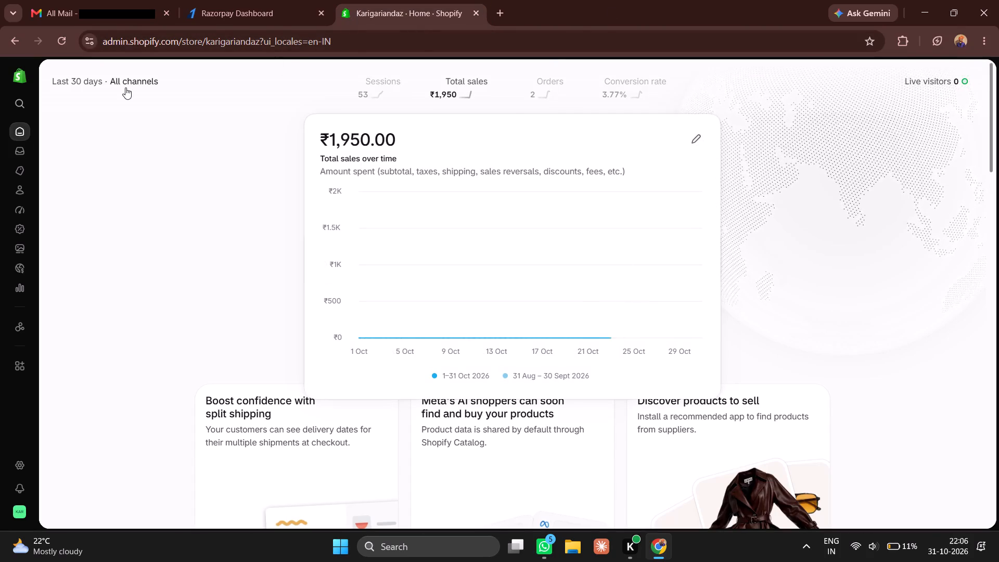
# Open order #1002 from the store's orders list.
pyautogui.click(24, 79)
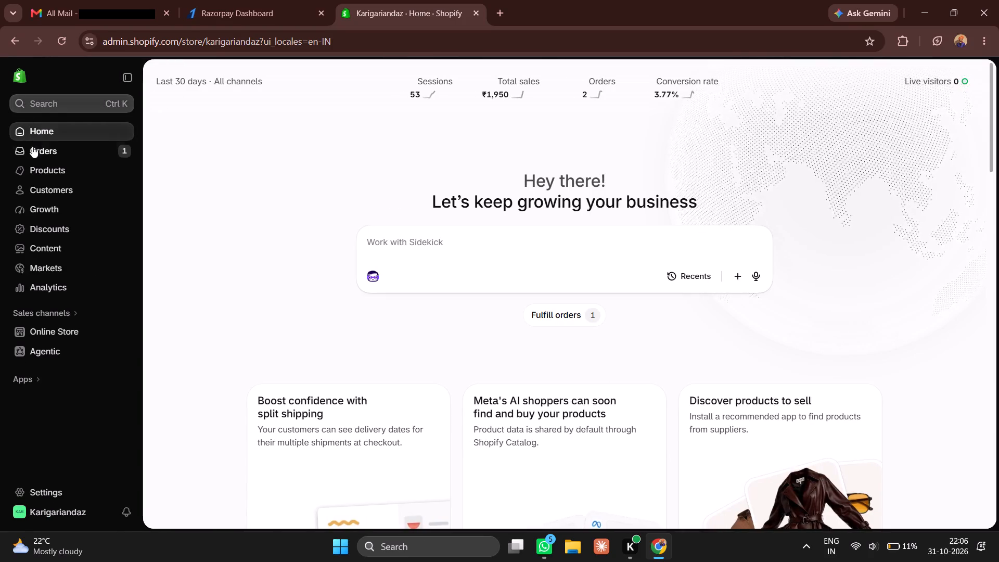
pyautogui.click(32, 147)
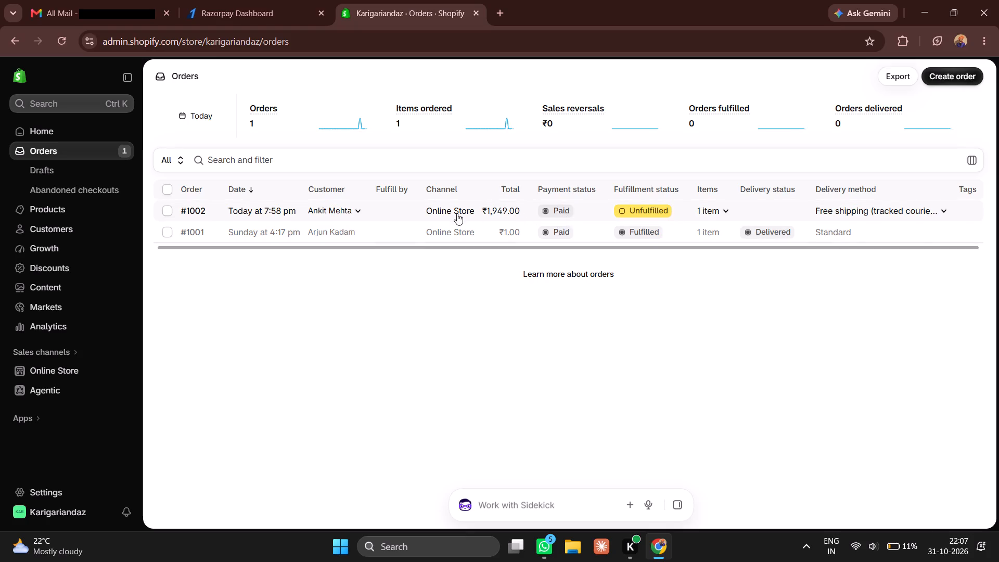
pyautogui.click(551, 215)
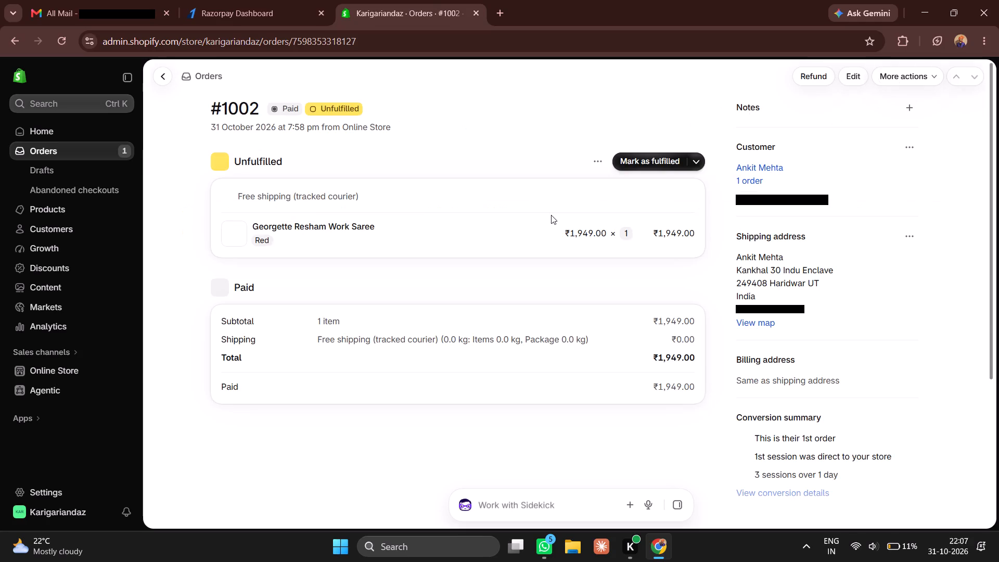
# Check the available fulfillment options for order #1002 without changing its status.
pyautogui.click(595, 161)
pyautogui.click(595, 161)
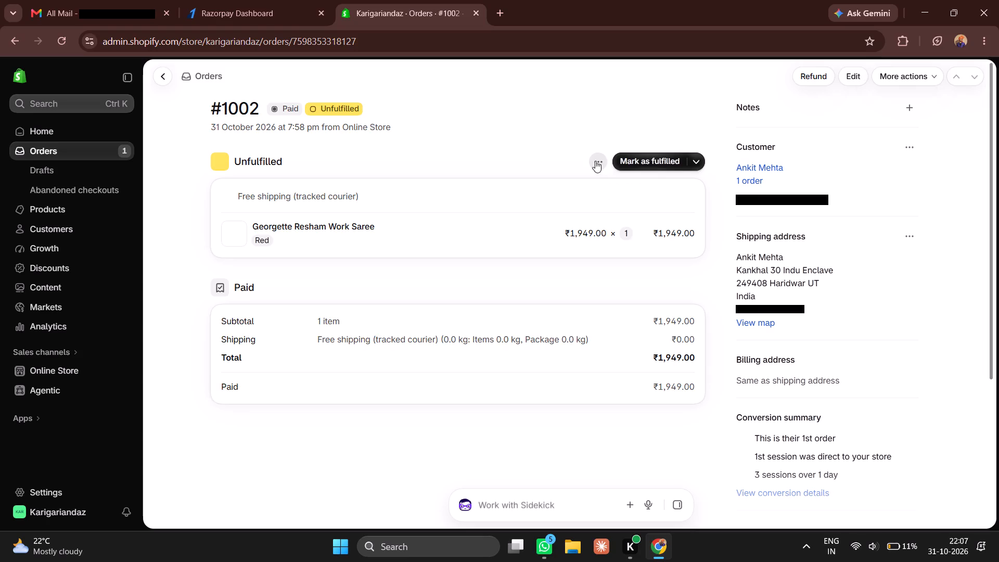
pyautogui.click(691, 163)
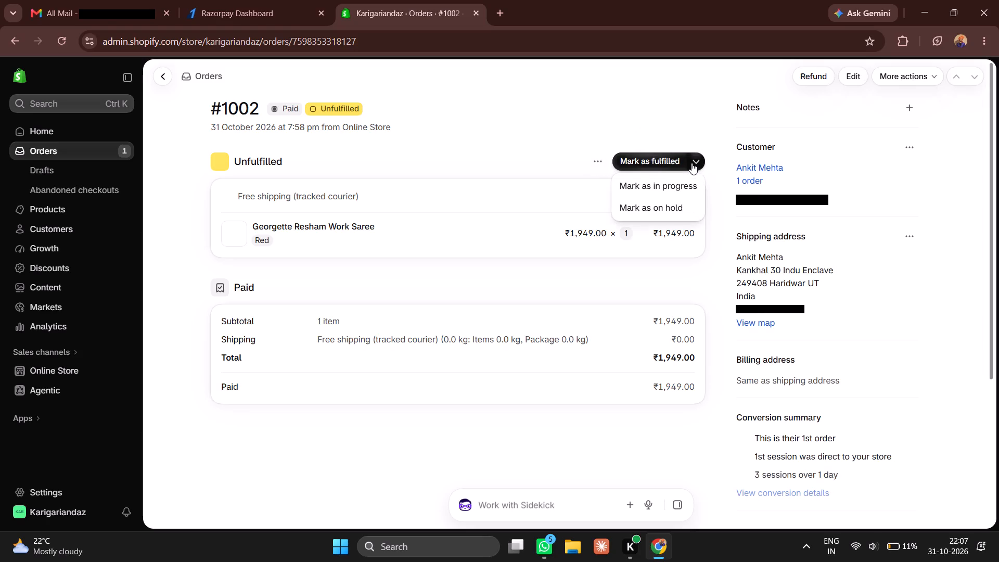
pyautogui.click(691, 163)
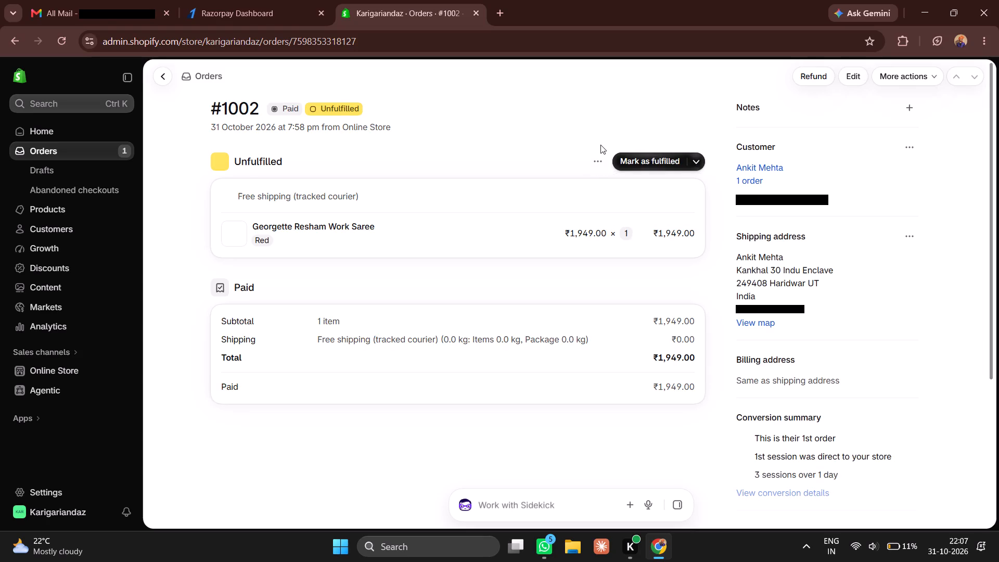
# Examine order #1002's item, payment, shipping, conversion summary and order risk details.
pyautogui.scroll(-2, 769, 317)
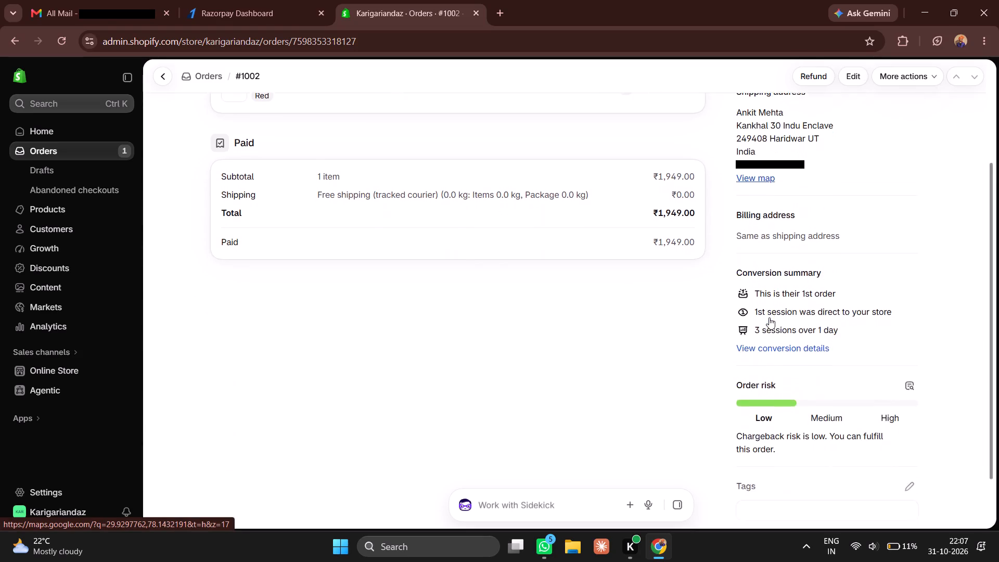
pyautogui.scroll(-3, 769, 317)
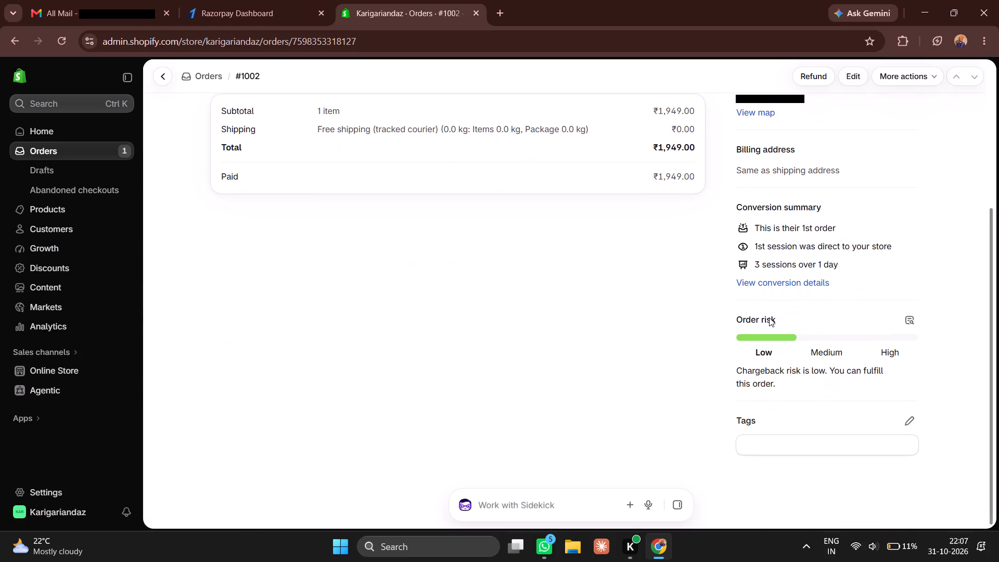
pyautogui.scroll(2, 496, 248)
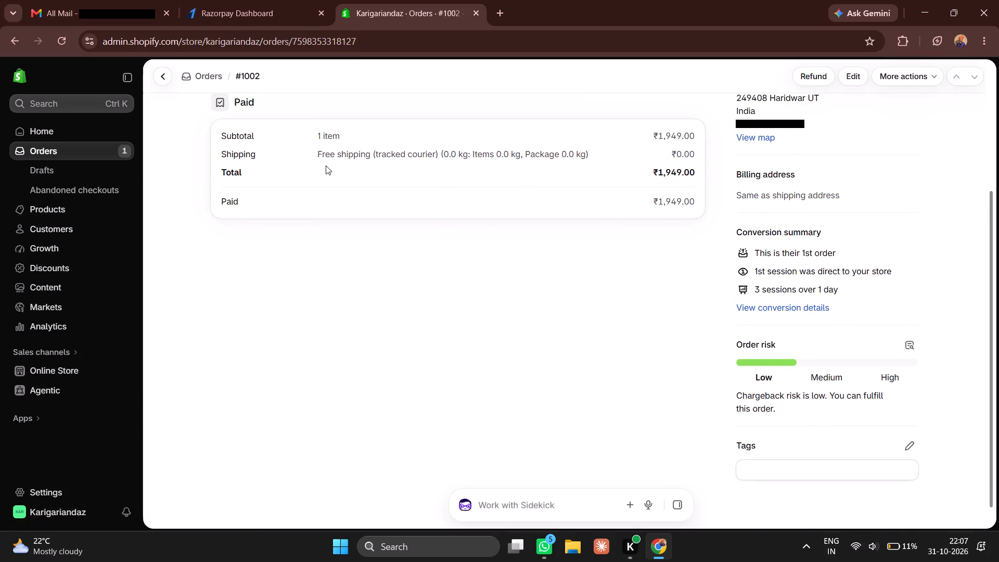
pyautogui.scroll(1, 392, 155)
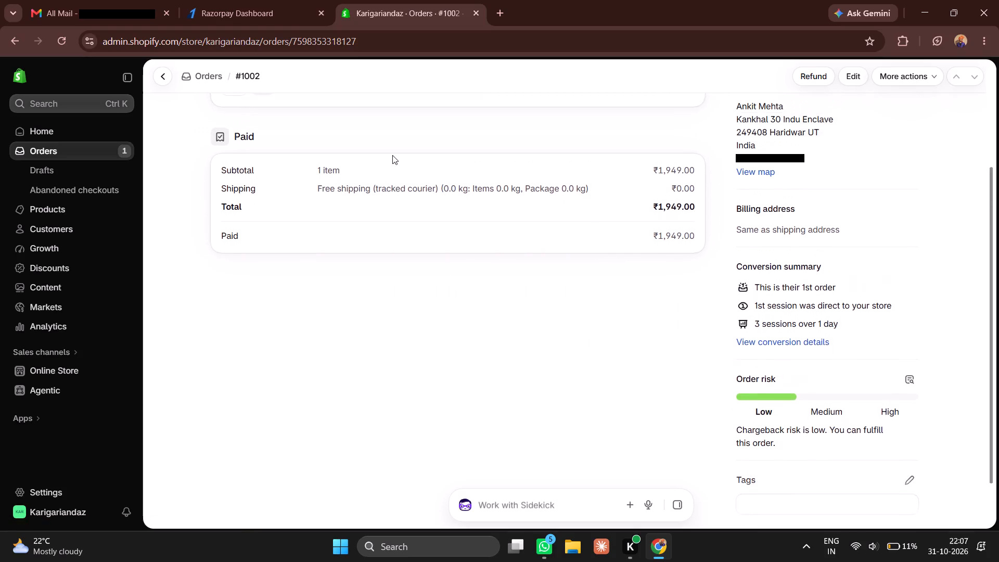
pyautogui.scroll(2, 392, 155)
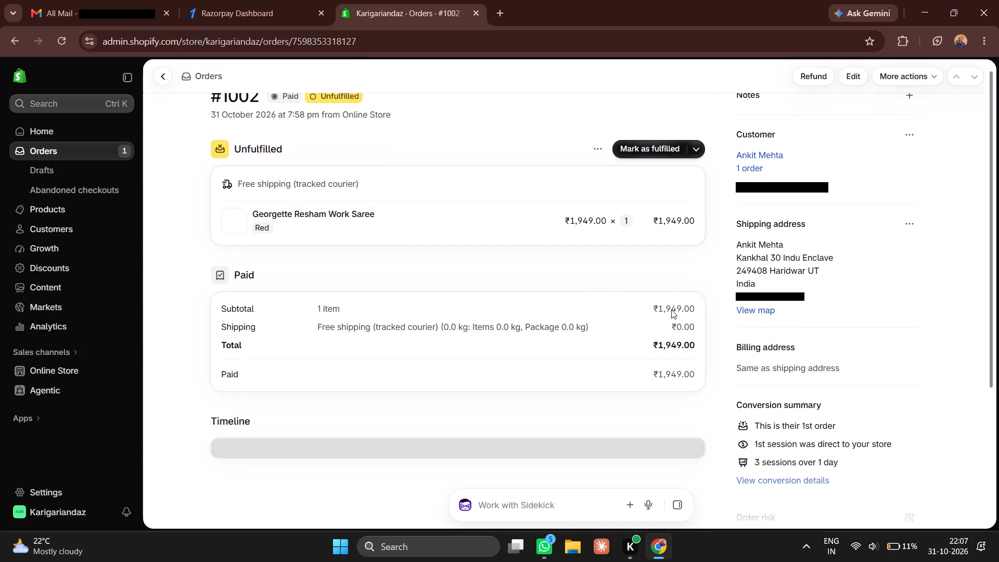
pyautogui.scroll(1, 607, 363)
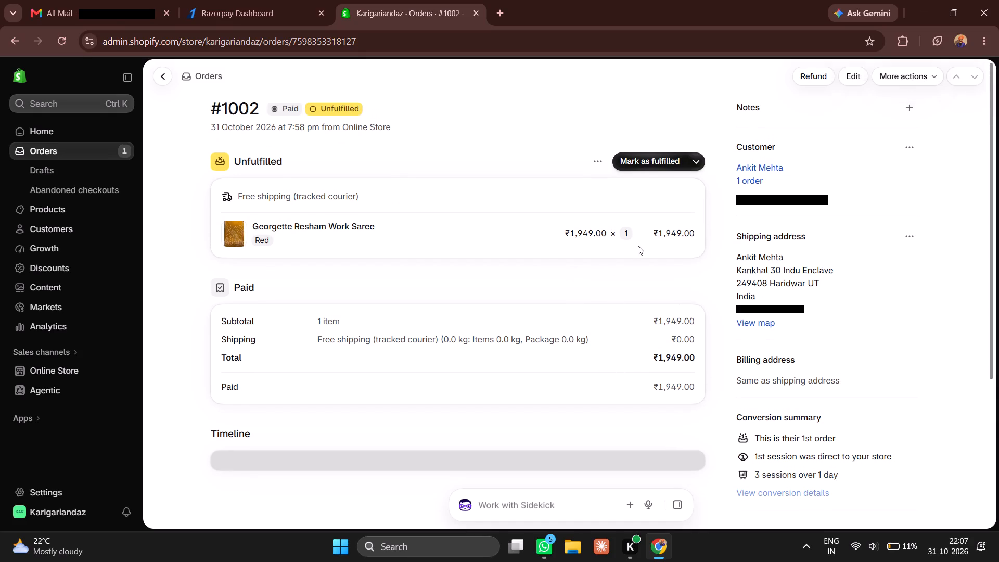
pyautogui.scroll(7, 638, 246)
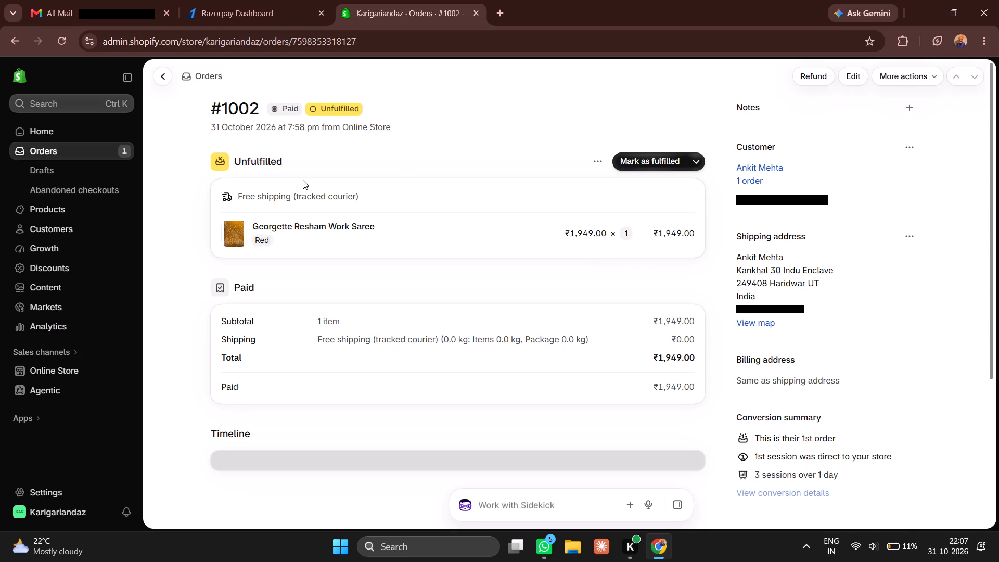
# Reopen the closed Karigariandaz storefront tab and return to the order #1002 page.
pyautogui.click(392, 0)
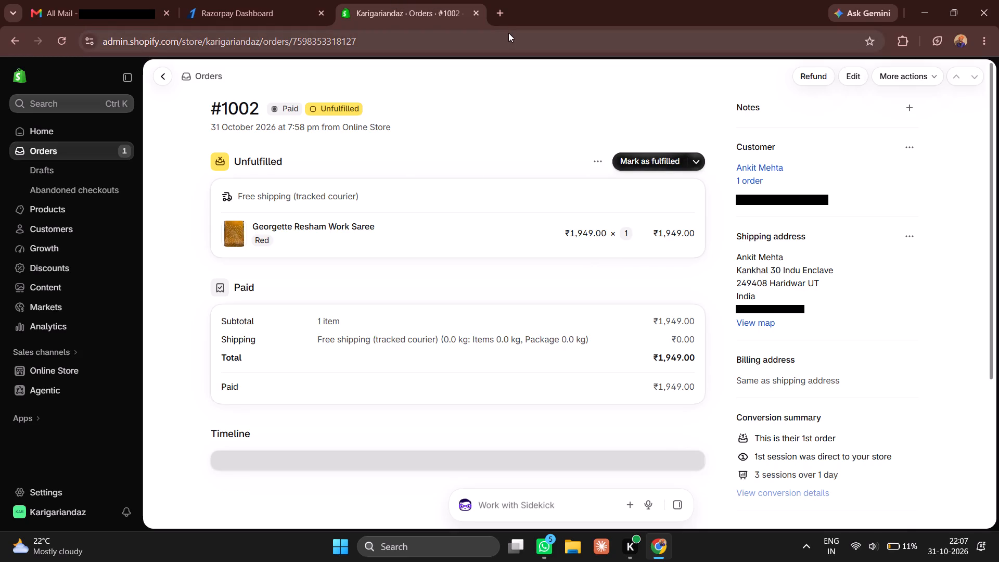
pyautogui.hotkey('ctrl', 'shift', 't')
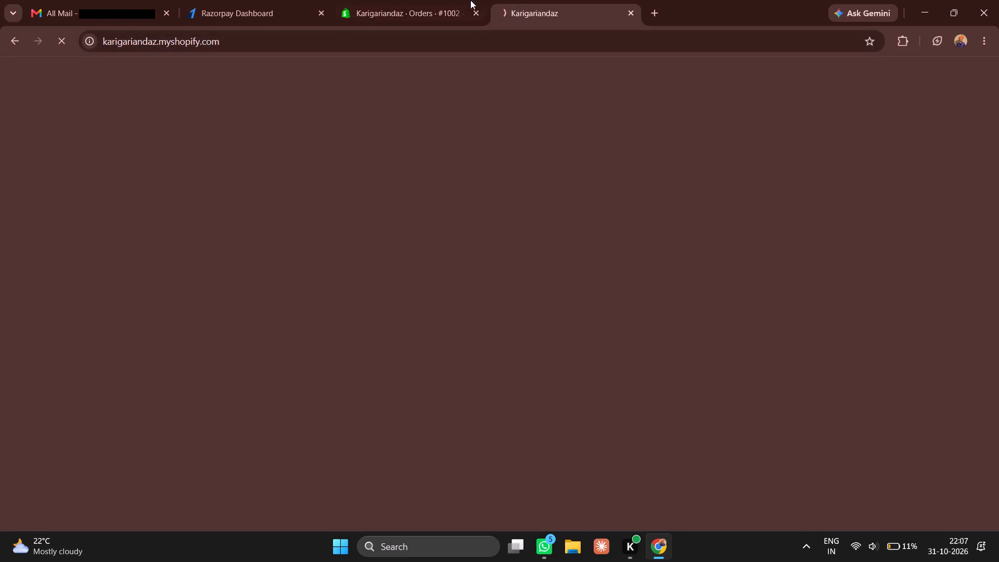
pyautogui.click(441, 0)
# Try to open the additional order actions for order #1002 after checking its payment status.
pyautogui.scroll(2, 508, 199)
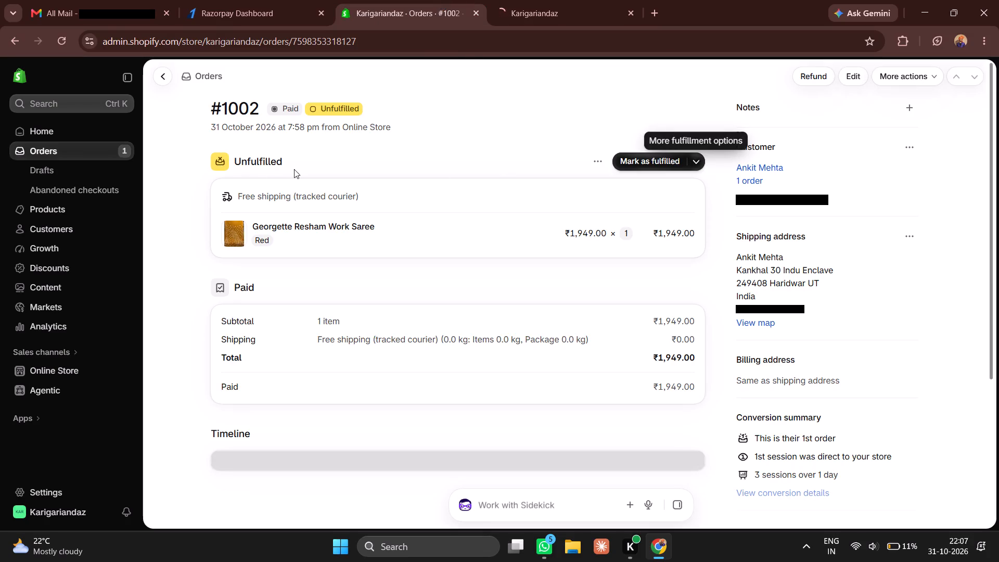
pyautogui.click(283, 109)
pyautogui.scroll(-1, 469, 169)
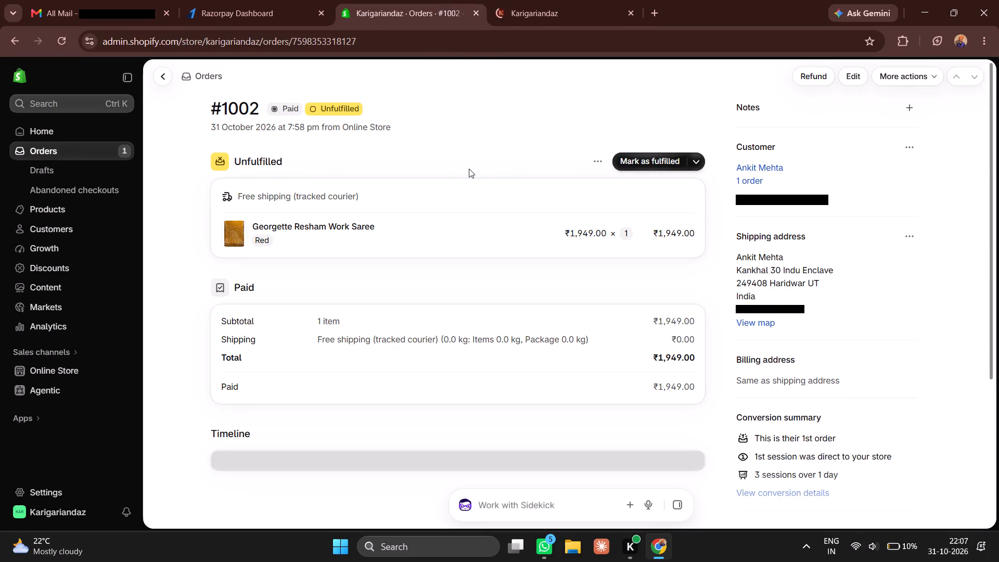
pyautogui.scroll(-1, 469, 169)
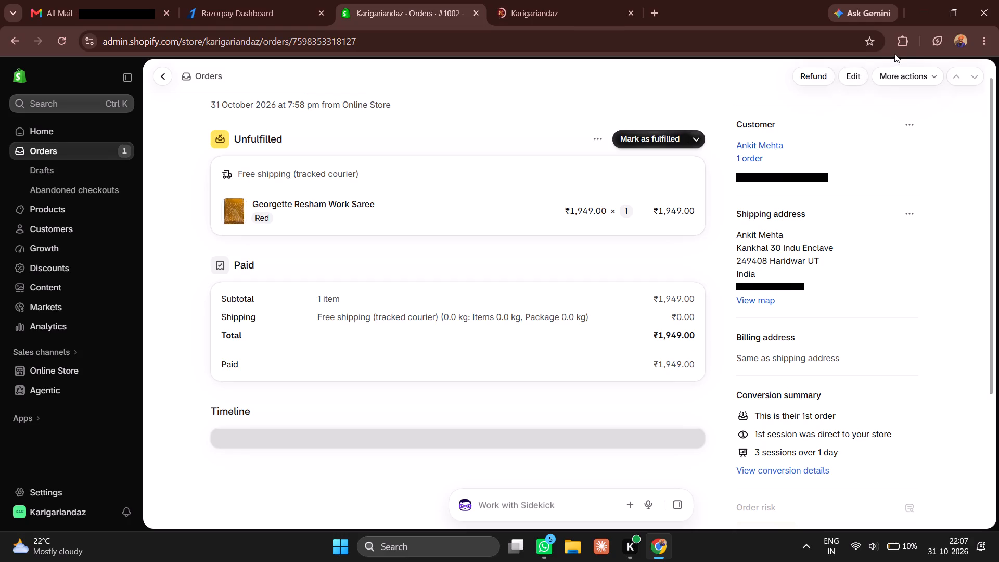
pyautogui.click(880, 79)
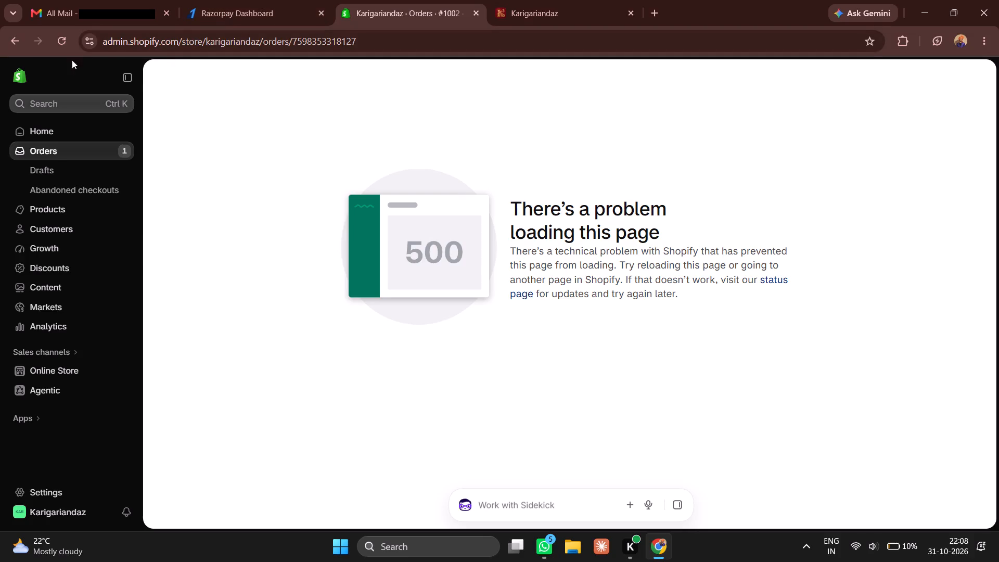
# Go back to the orders list and reopen order #1002.
pyautogui.click(8, 40)
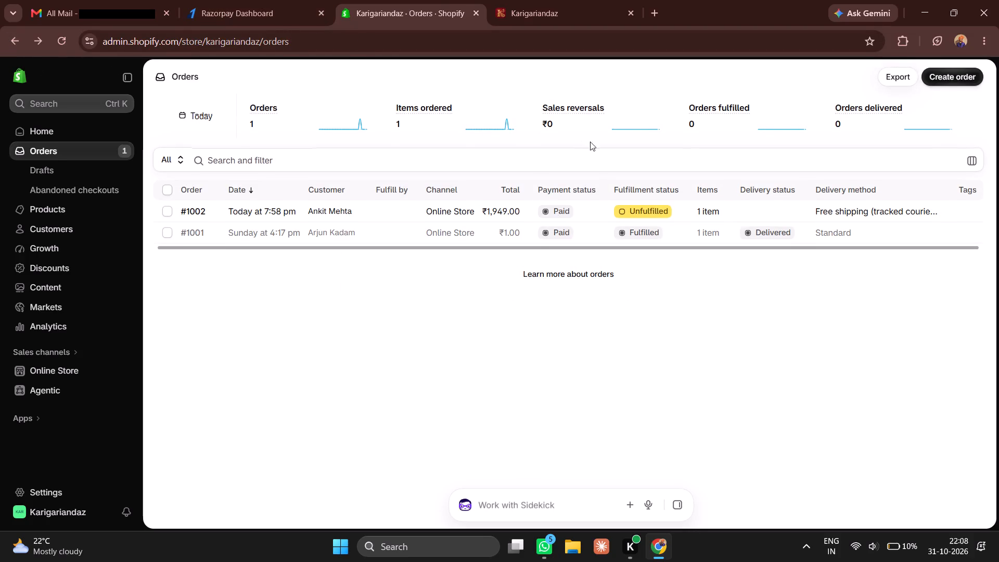
pyautogui.click(630, 214)
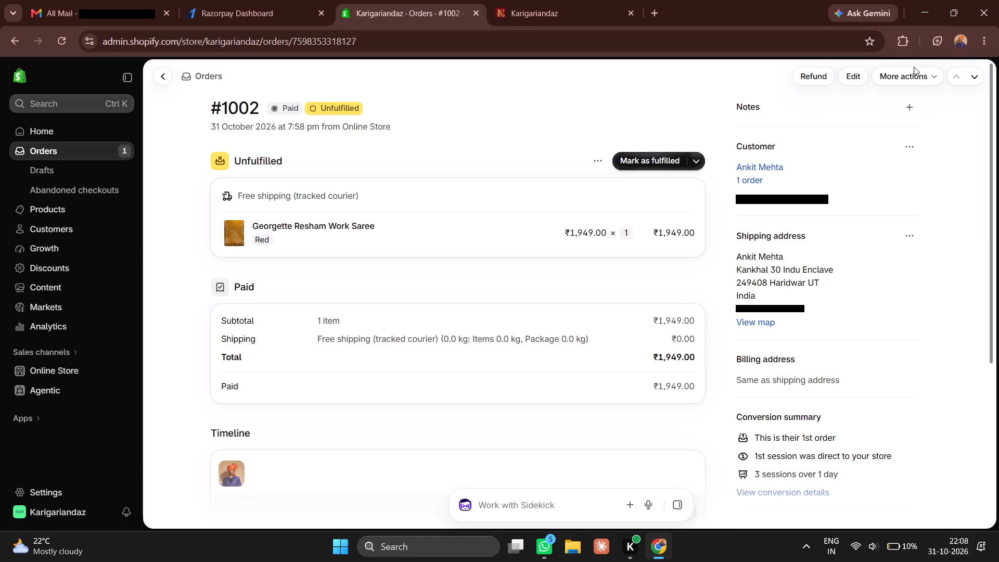
# View the adjacent order #1001 and return to order #1002.
pyautogui.click(968, 78)
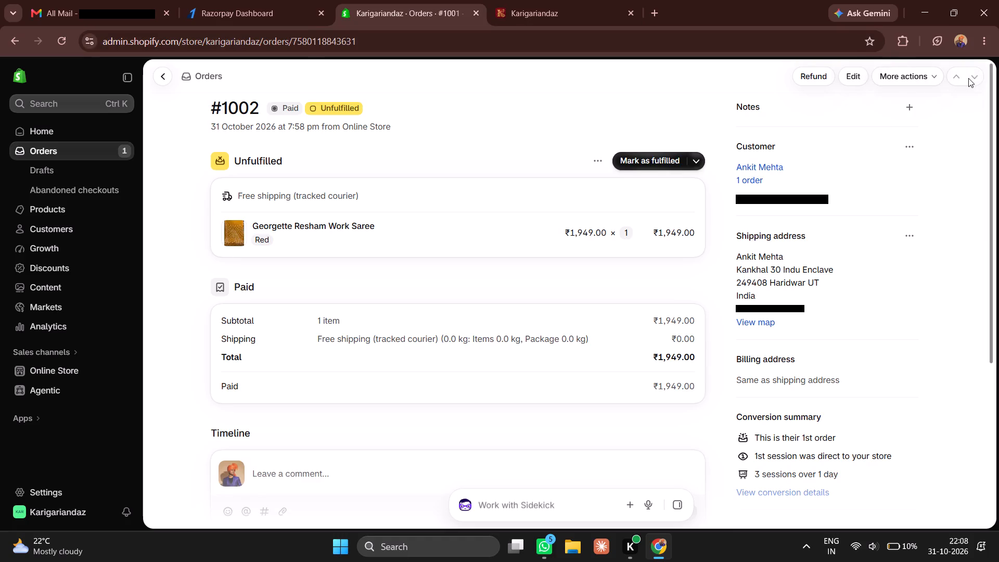
pyautogui.click(968, 78)
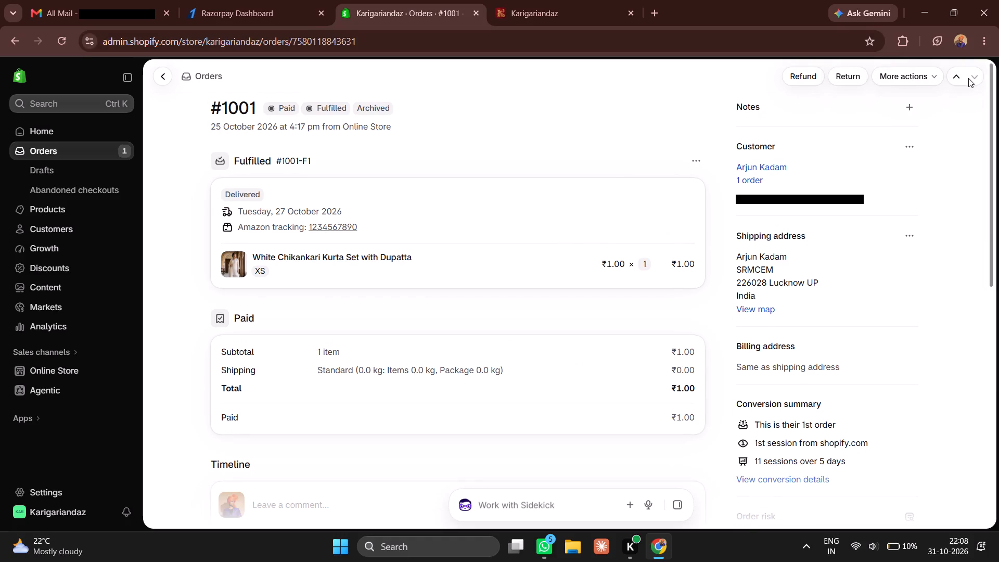
pyautogui.click(956, 80)
# View the additional actions available for order #1002 and close the list without choosing any.
pyautogui.click(928, 71)
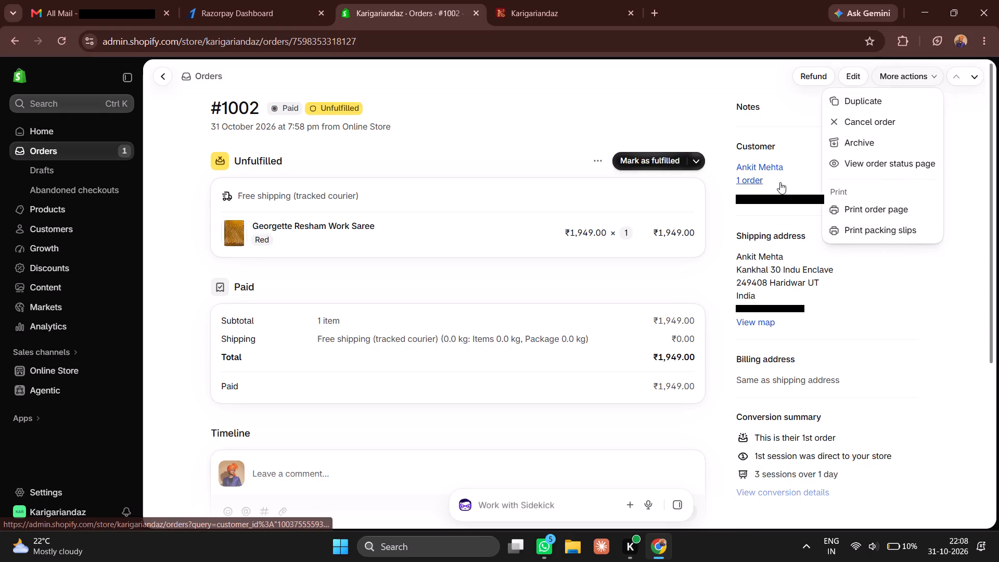
pyautogui.click(714, 88)
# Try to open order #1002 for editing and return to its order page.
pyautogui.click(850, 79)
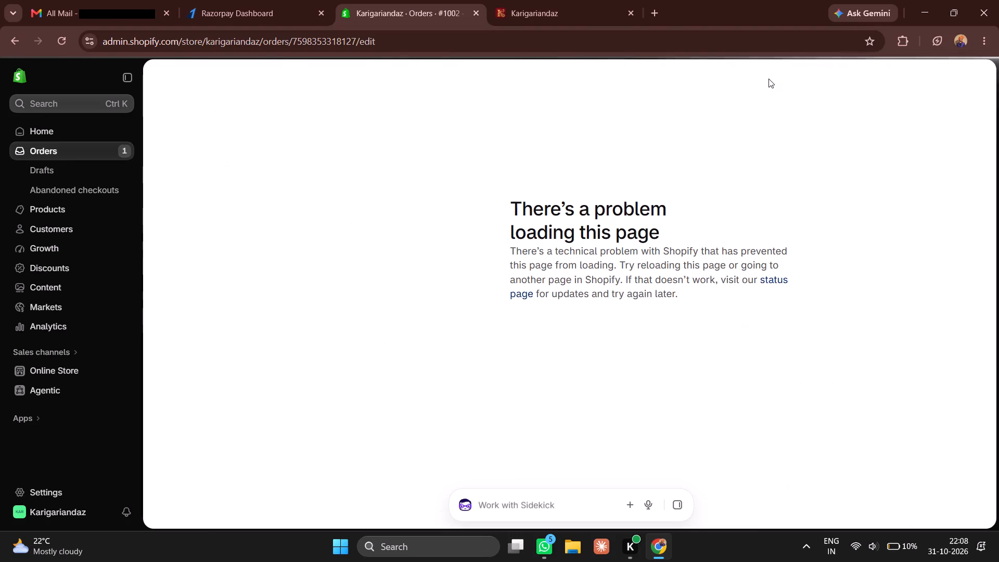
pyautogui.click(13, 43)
# Switch to the Karigariandaz storefront and examine the product categories and the Fresh off the frame listings on its homepage.
pyautogui.click(537, 0)
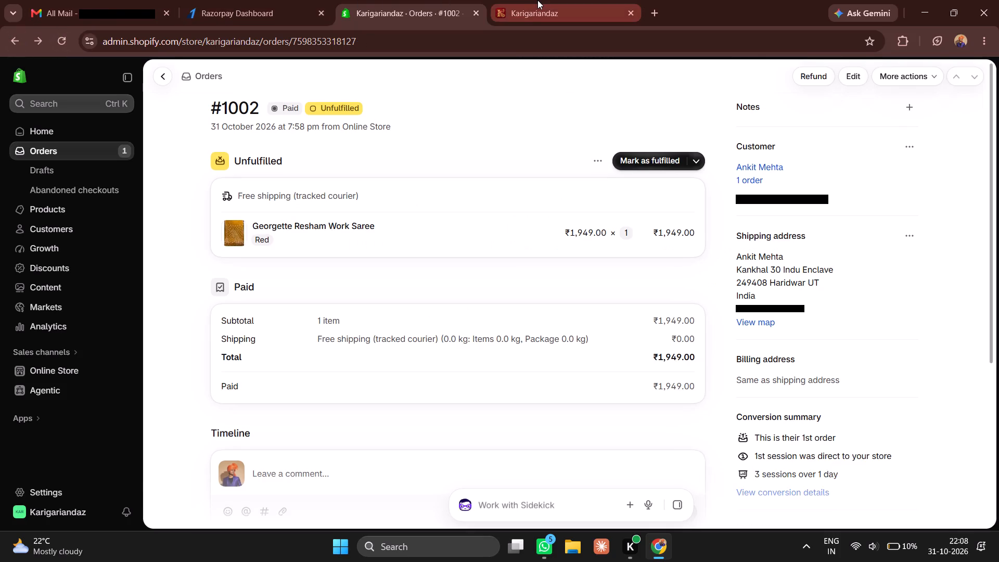
pyautogui.scroll(-7, 597, 216)
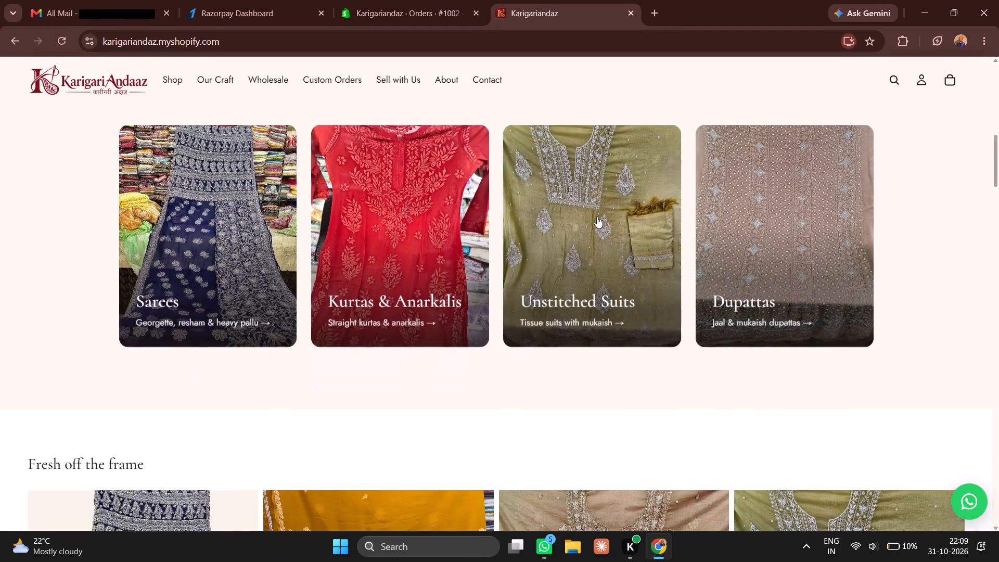
pyautogui.scroll(-3, 597, 216)
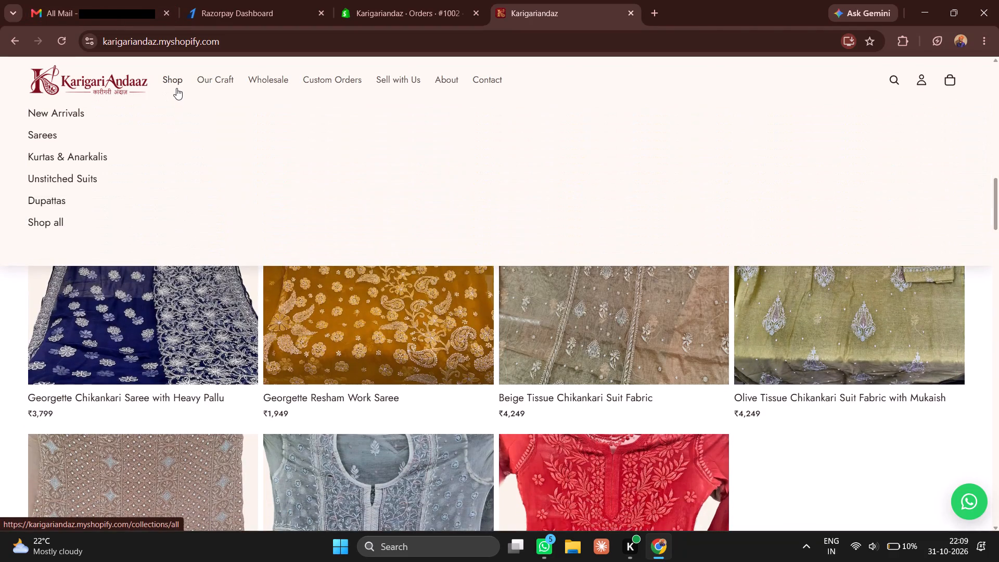
pyautogui.scroll(-4, 332, 353)
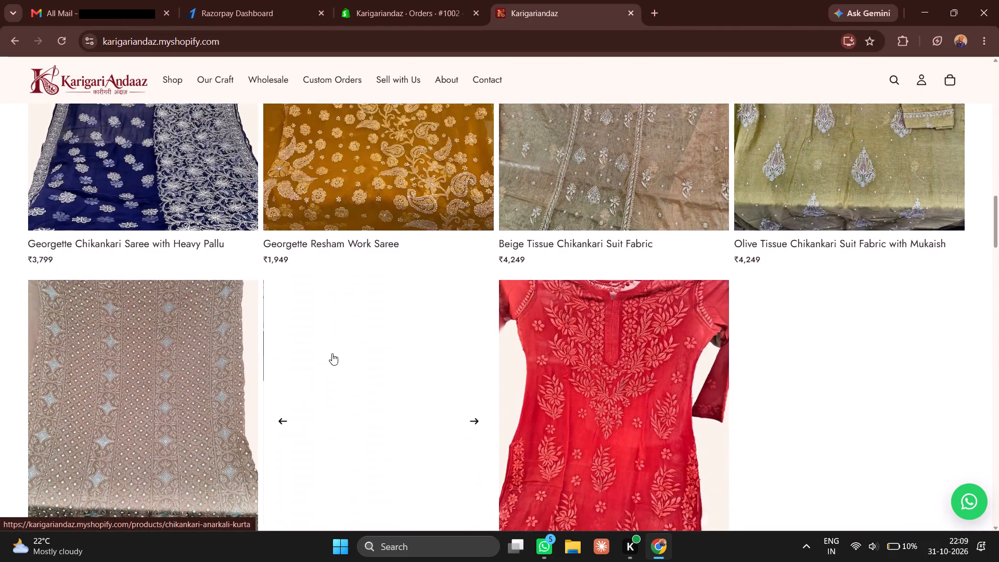
pyautogui.scroll(-4, 332, 353)
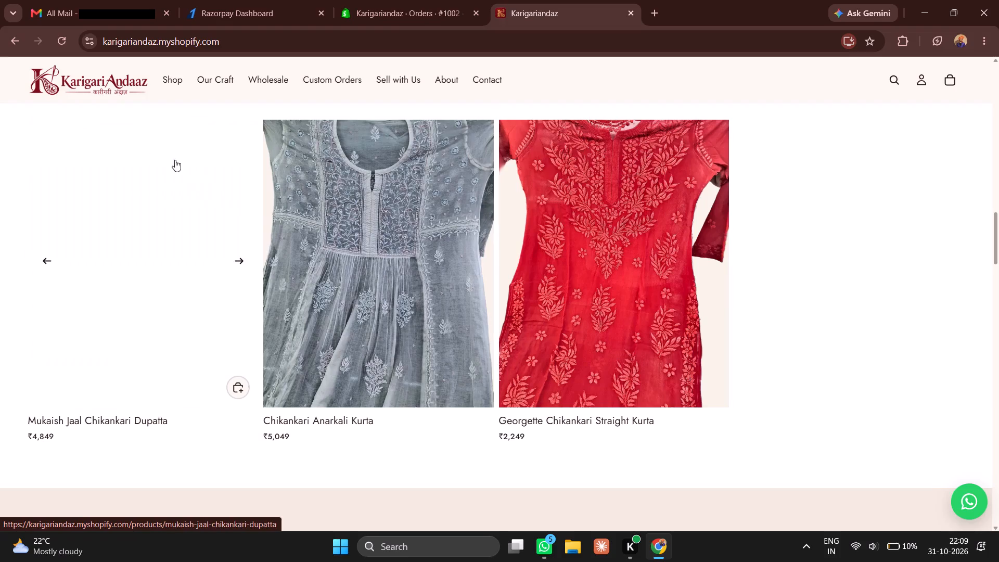
# Try to open the storefront's Shop page, look over the homepage products meanwhile, and close the storefront tab.
pyautogui.click(175, 81)
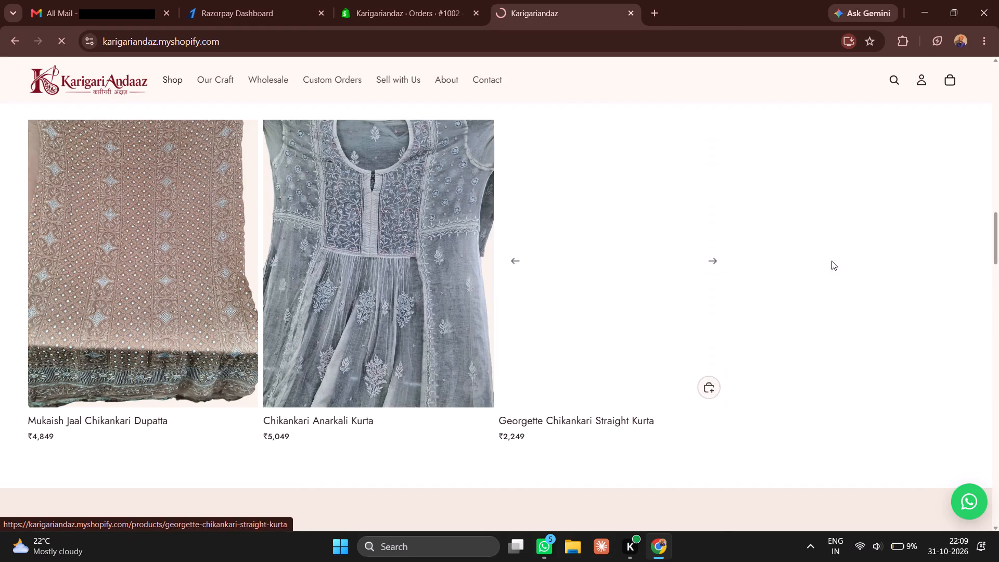
pyautogui.scroll(-4, 893, 262)
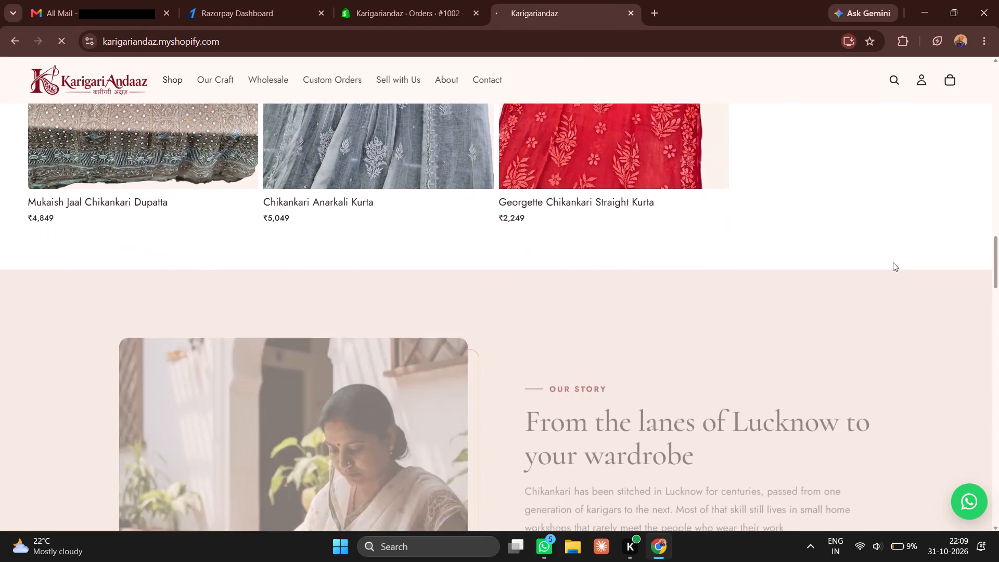
pyautogui.scroll(4, 893, 262)
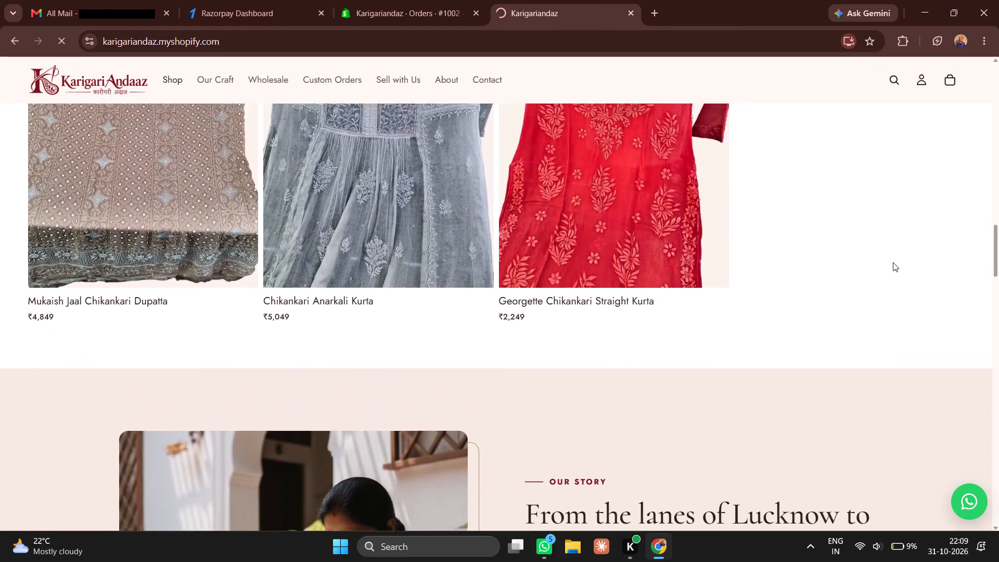
pyautogui.scroll(2, 893, 262)
pyautogui.scroll(-1, 893, 262)
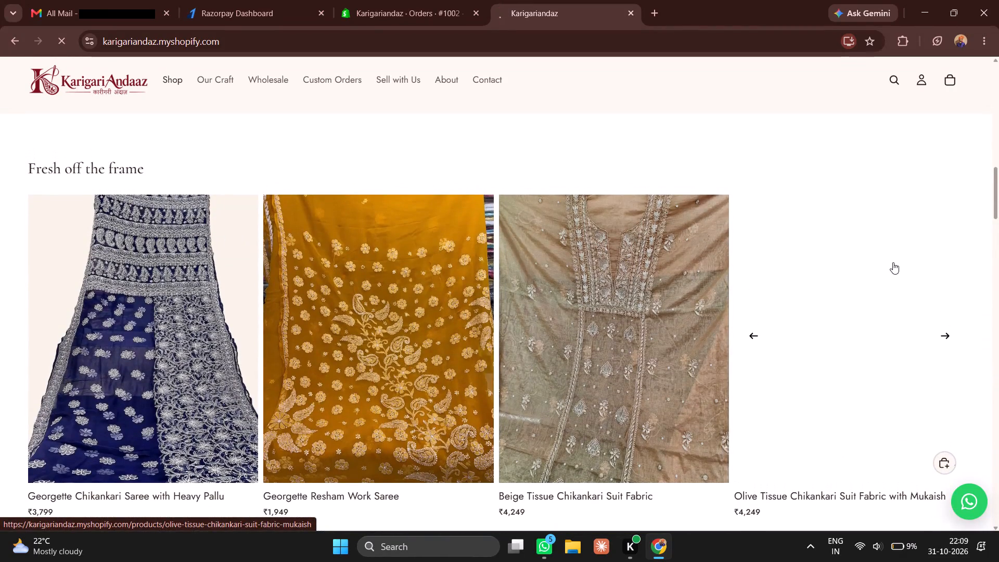
pyautogui.scroll(-1, 893, 262)
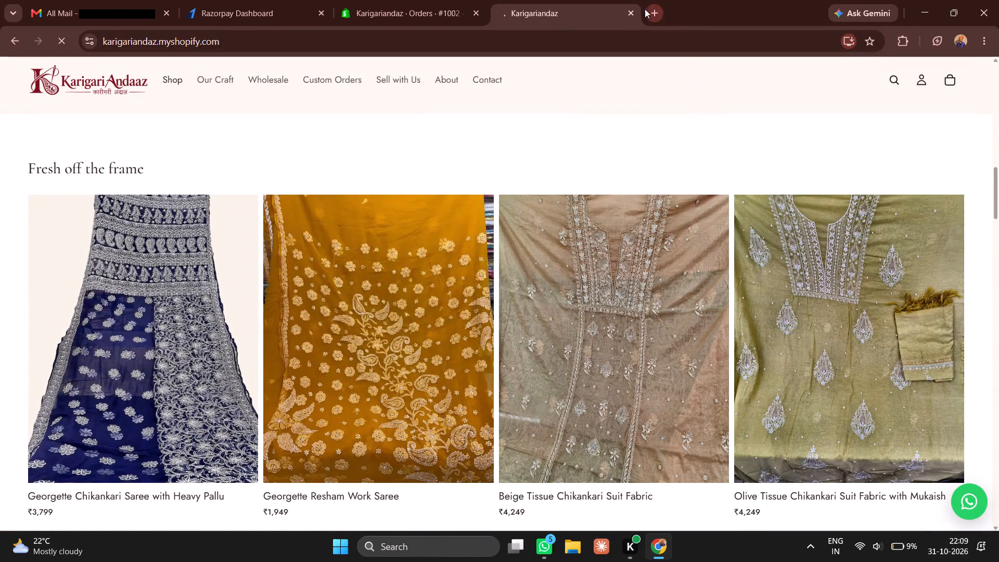
pyautogui.click(632, 15)
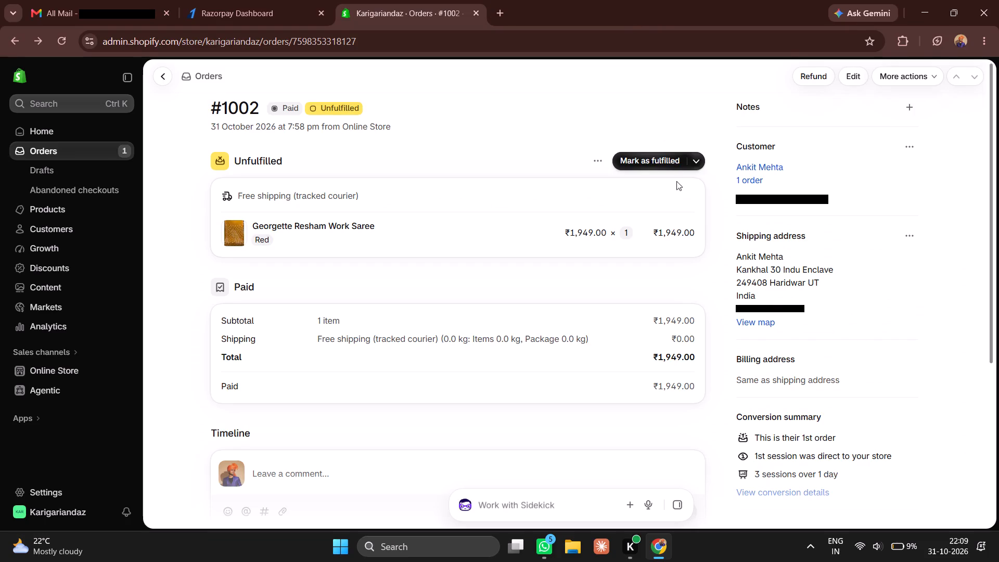
# Open the refund page for order #1002 and dismiss the low-battery notice.
pyautogui.click(815, 79)
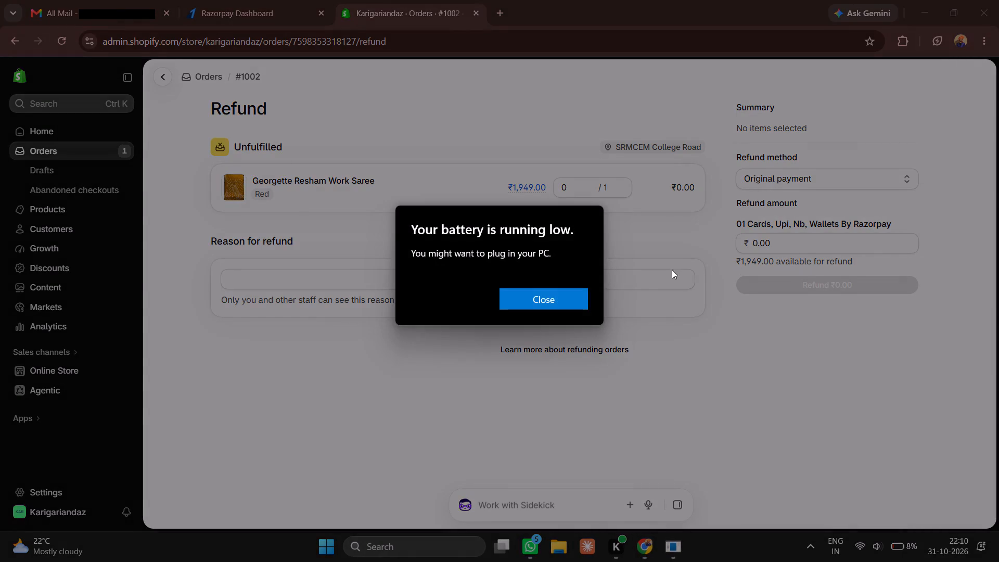
pyautogui.click(545, 303)
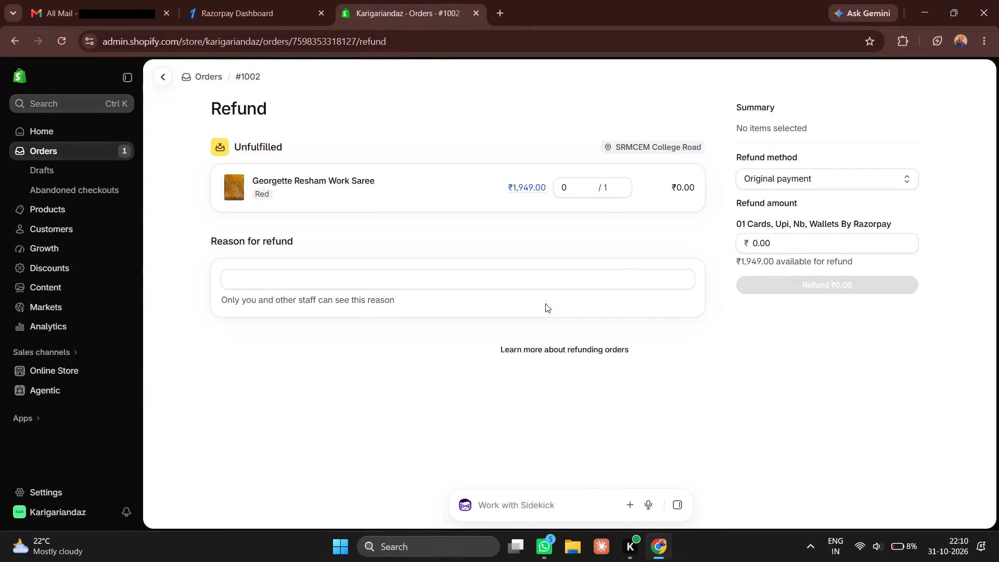
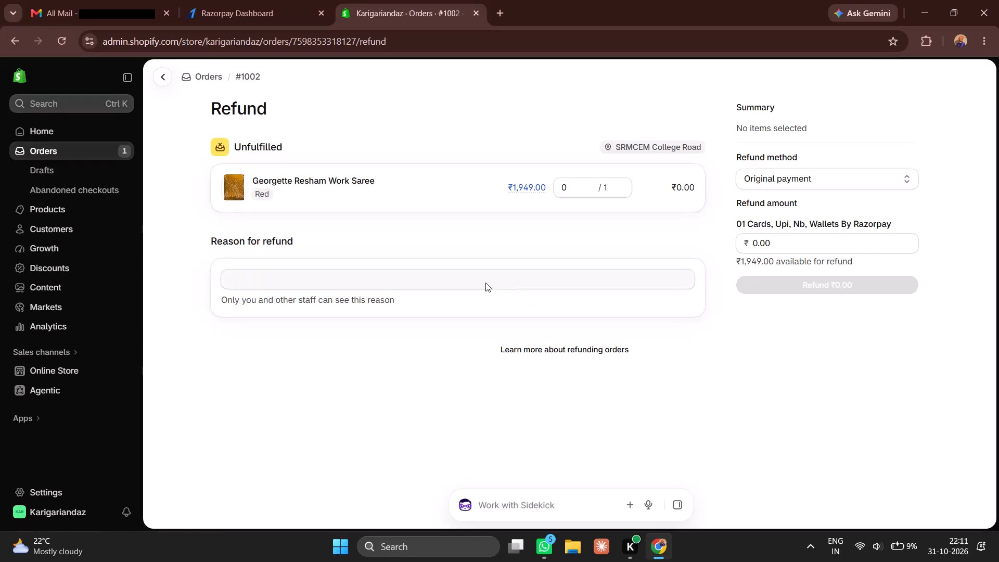
pyautogui.click(485, 279)
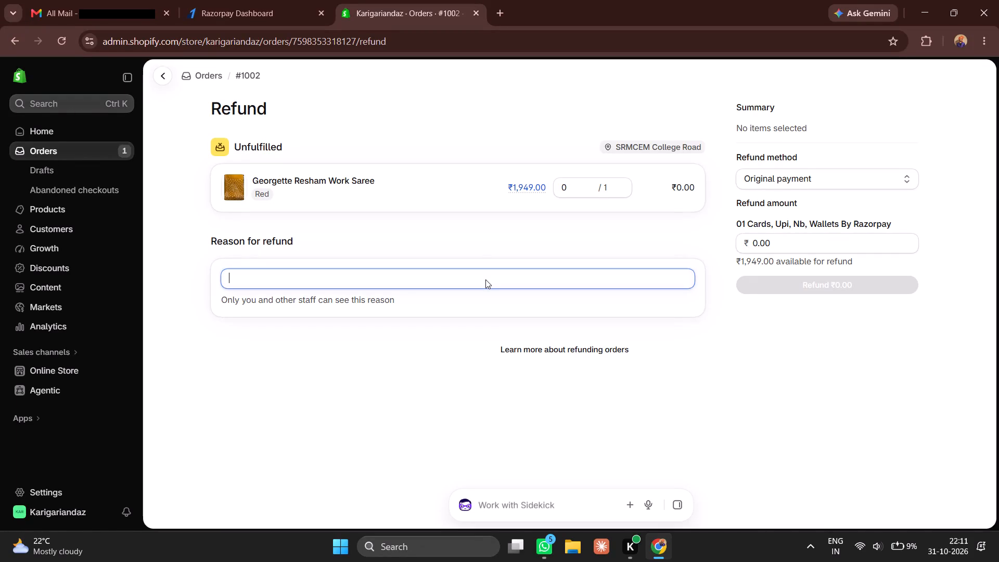
pyautogui.press('t')
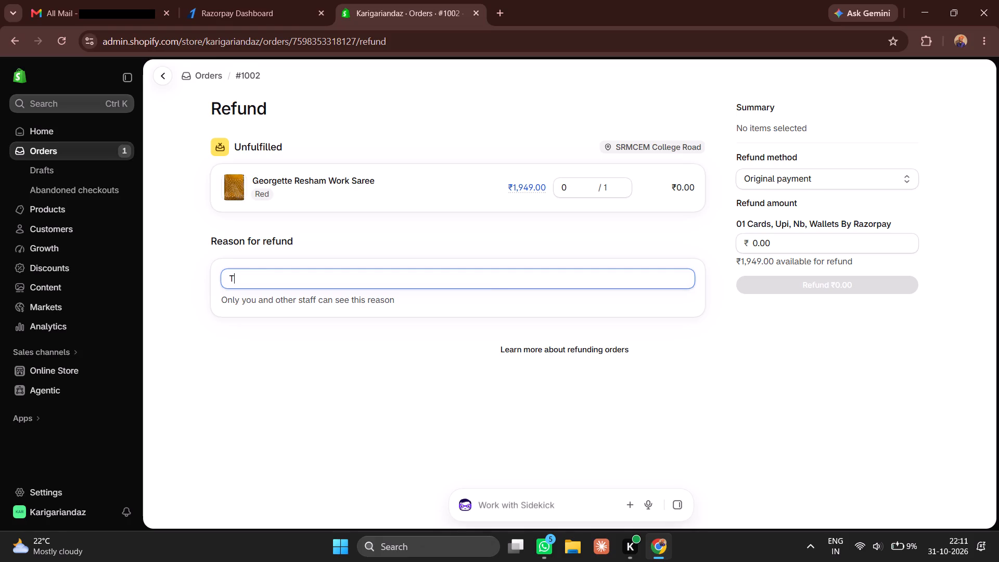
pyautogui.write('hank')
pyautogui.press('space')
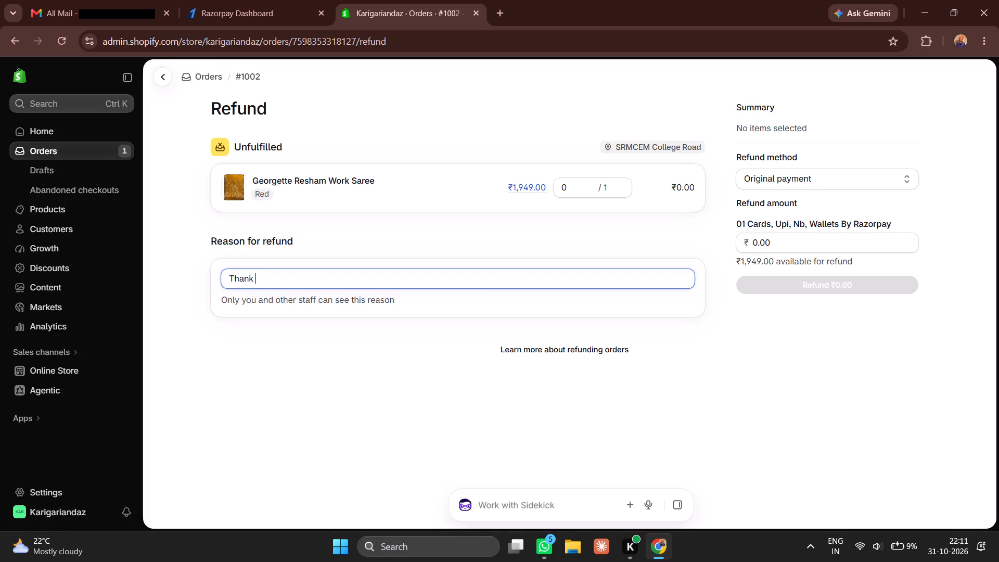
pyautogui.write('you')
pyautogui.press('space')
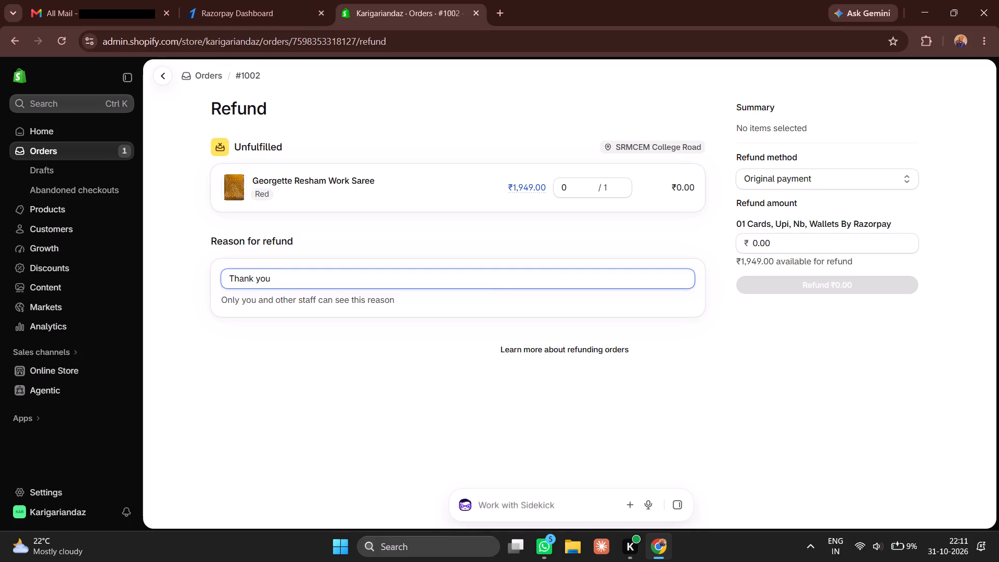
pyautogui.press('s')
pyautogui.write('ir')
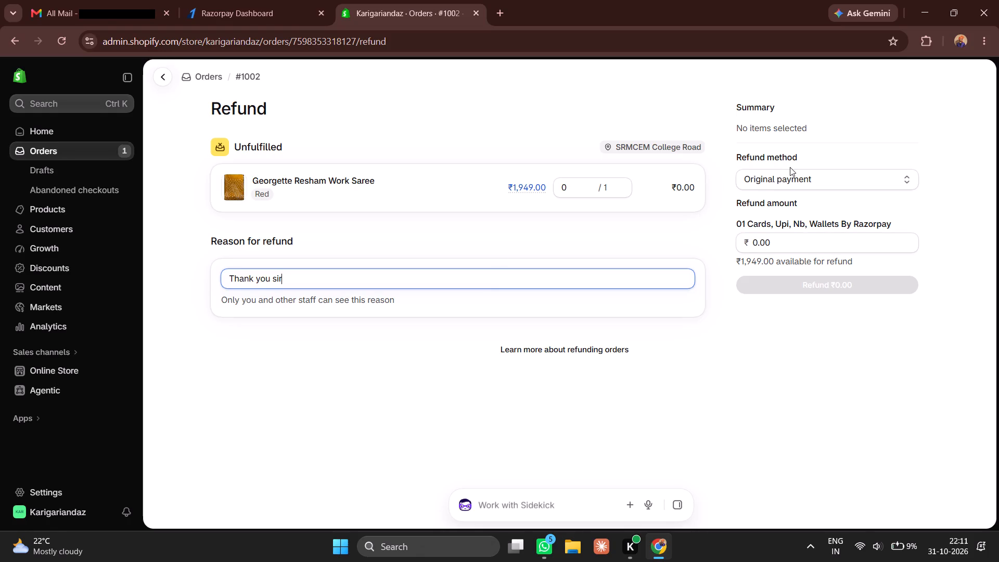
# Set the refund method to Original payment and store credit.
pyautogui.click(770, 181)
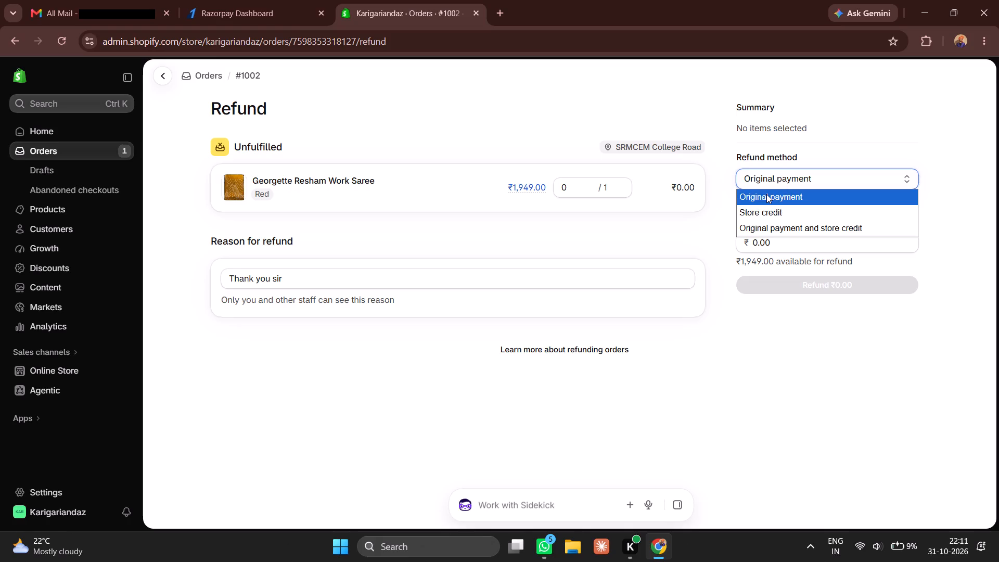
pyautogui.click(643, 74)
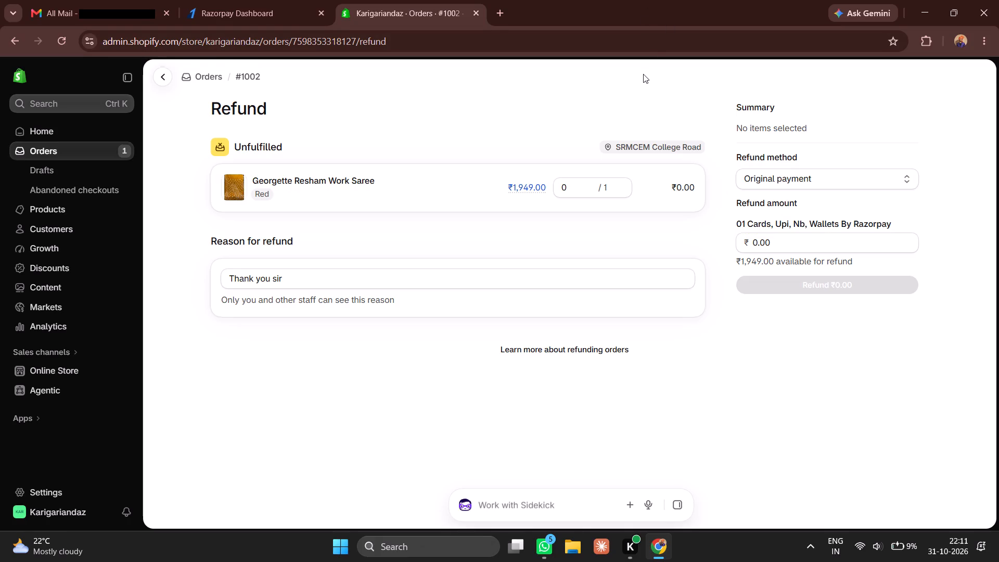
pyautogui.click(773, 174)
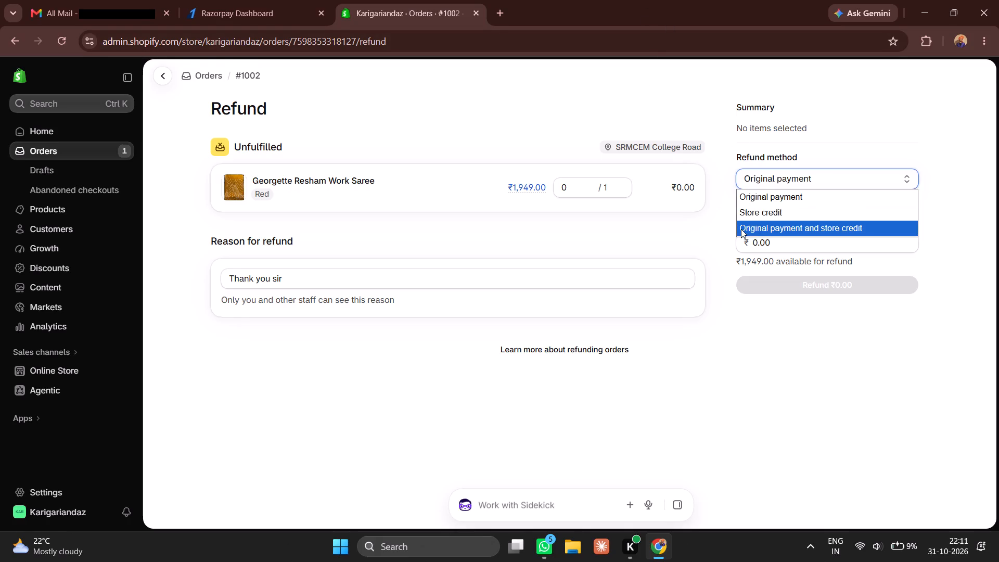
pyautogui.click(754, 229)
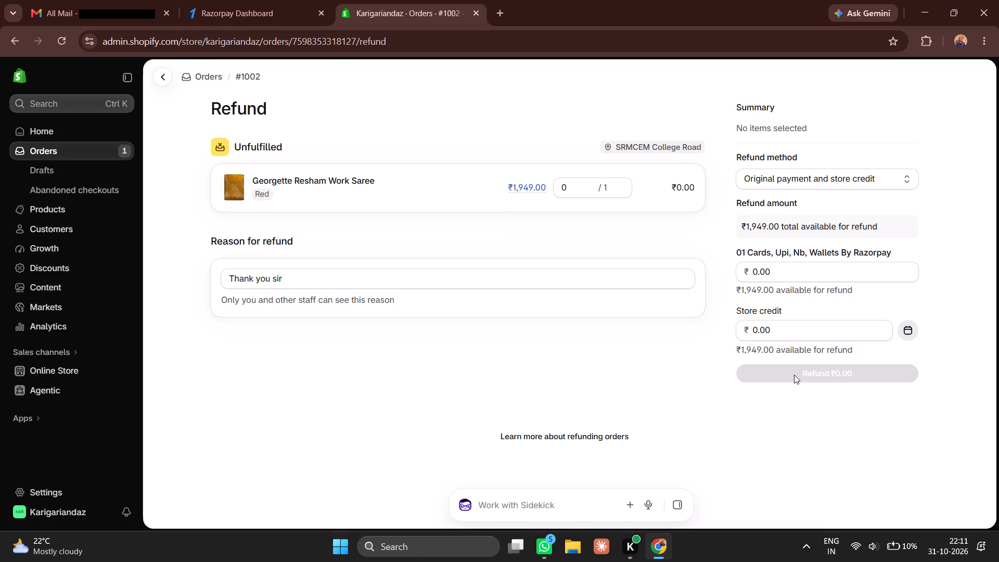
# Check the Razorpay and store credit amount fields and the expiration date options for store credit.
pyautogui.click(768, 264)
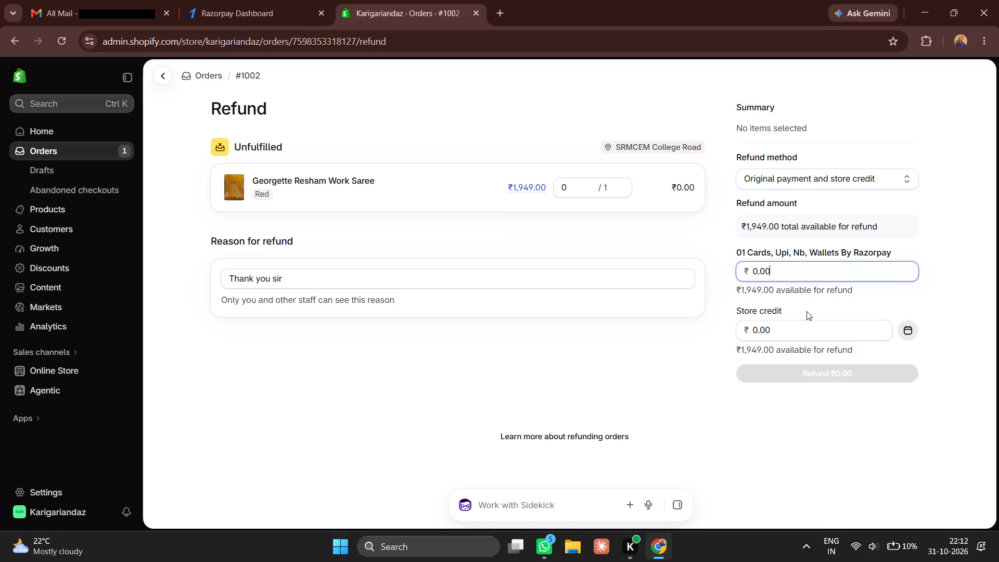
pyautogui.click(789, 332)
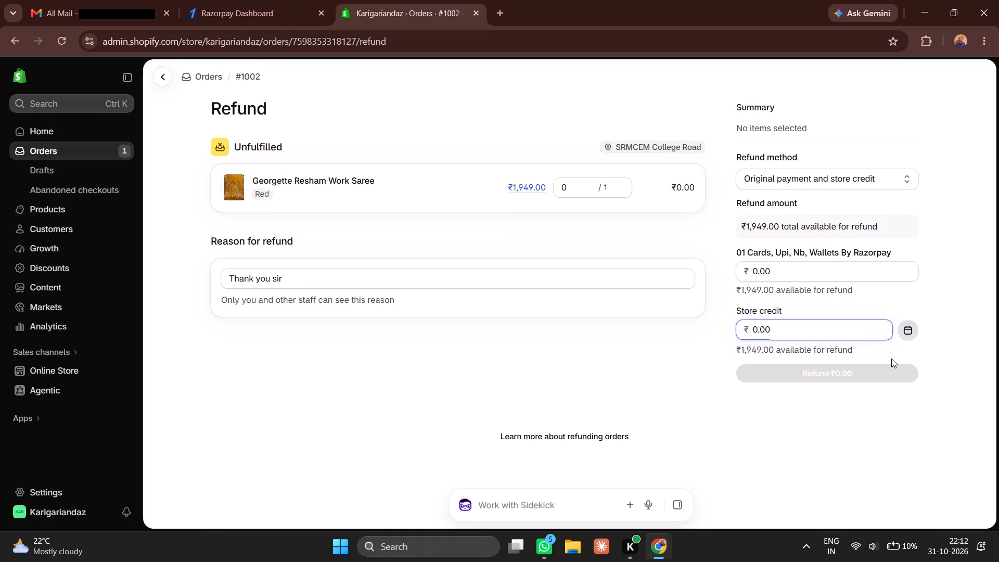
pyautogui.click(906, 333)
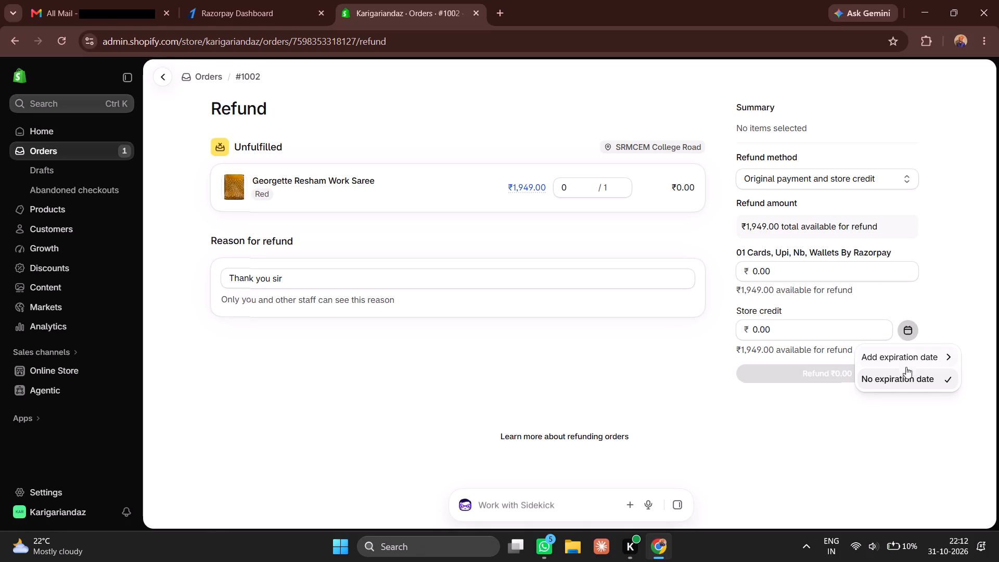
pyautogui.click(939, 315)
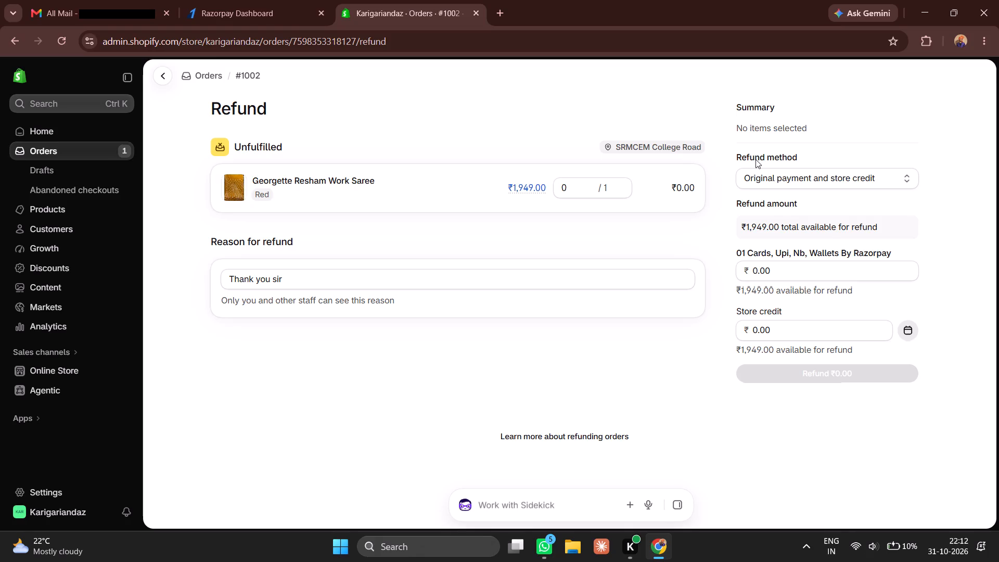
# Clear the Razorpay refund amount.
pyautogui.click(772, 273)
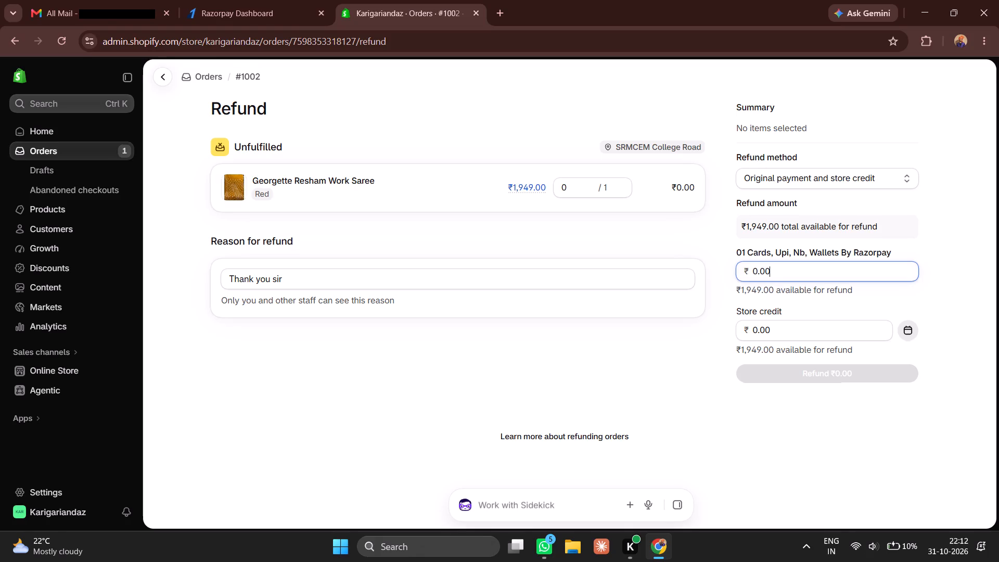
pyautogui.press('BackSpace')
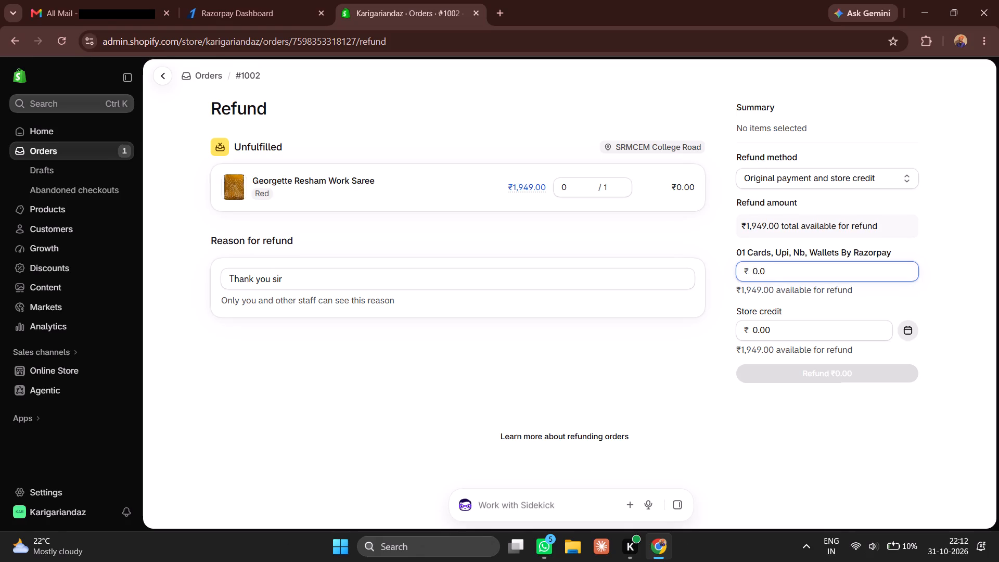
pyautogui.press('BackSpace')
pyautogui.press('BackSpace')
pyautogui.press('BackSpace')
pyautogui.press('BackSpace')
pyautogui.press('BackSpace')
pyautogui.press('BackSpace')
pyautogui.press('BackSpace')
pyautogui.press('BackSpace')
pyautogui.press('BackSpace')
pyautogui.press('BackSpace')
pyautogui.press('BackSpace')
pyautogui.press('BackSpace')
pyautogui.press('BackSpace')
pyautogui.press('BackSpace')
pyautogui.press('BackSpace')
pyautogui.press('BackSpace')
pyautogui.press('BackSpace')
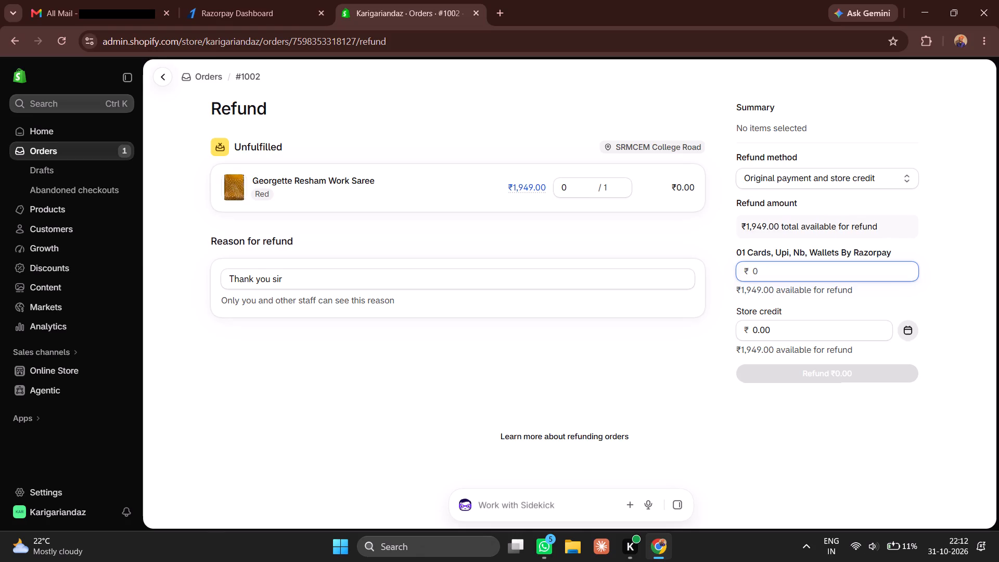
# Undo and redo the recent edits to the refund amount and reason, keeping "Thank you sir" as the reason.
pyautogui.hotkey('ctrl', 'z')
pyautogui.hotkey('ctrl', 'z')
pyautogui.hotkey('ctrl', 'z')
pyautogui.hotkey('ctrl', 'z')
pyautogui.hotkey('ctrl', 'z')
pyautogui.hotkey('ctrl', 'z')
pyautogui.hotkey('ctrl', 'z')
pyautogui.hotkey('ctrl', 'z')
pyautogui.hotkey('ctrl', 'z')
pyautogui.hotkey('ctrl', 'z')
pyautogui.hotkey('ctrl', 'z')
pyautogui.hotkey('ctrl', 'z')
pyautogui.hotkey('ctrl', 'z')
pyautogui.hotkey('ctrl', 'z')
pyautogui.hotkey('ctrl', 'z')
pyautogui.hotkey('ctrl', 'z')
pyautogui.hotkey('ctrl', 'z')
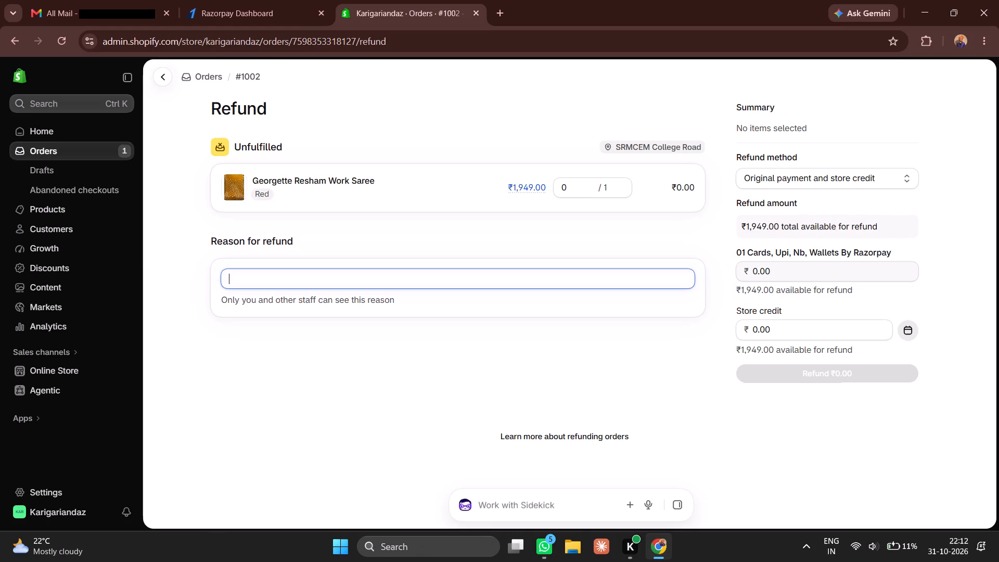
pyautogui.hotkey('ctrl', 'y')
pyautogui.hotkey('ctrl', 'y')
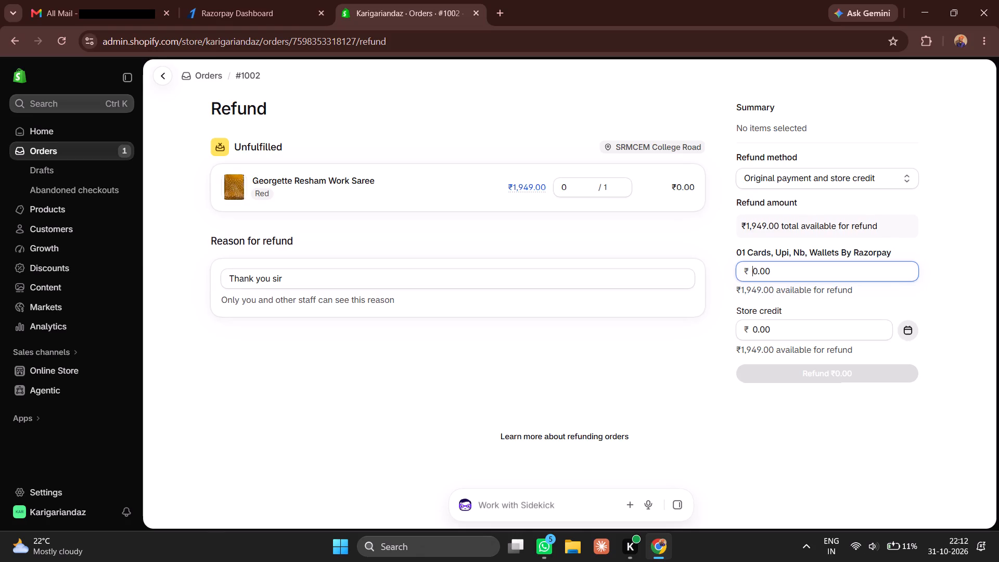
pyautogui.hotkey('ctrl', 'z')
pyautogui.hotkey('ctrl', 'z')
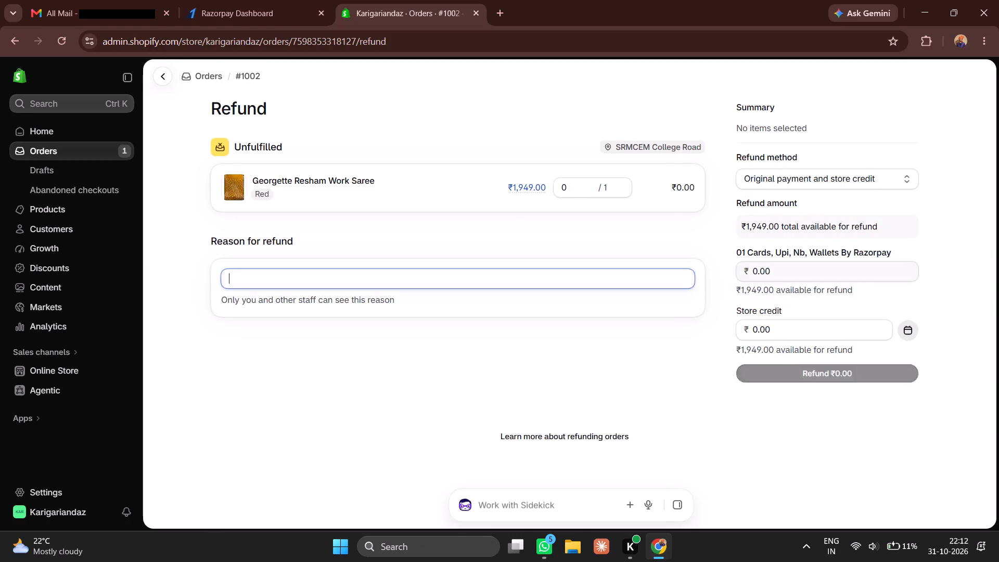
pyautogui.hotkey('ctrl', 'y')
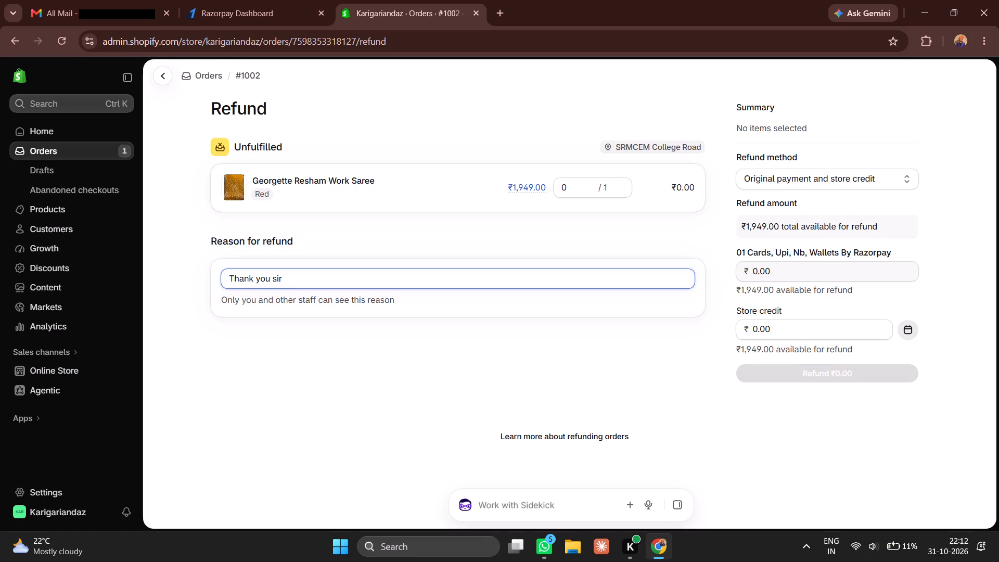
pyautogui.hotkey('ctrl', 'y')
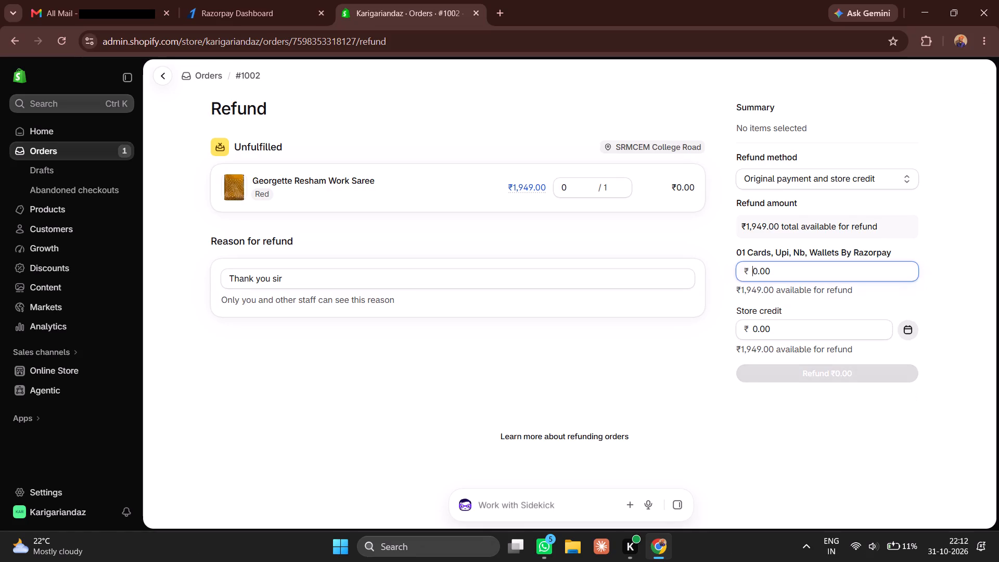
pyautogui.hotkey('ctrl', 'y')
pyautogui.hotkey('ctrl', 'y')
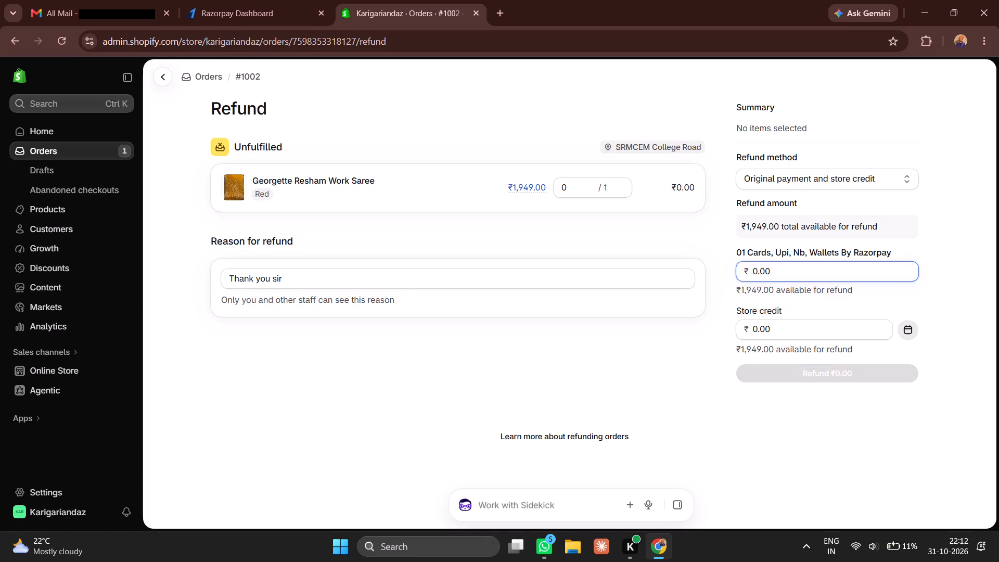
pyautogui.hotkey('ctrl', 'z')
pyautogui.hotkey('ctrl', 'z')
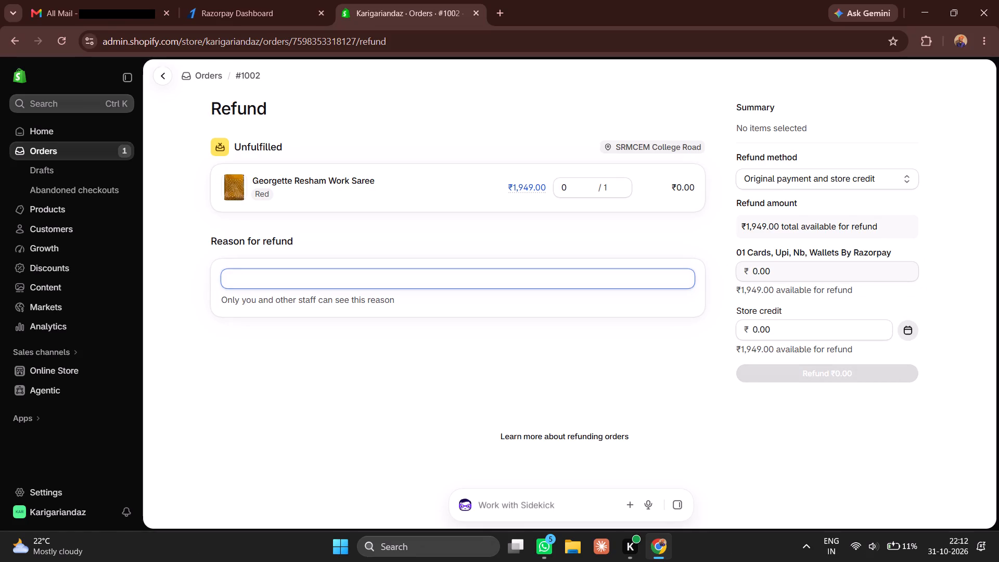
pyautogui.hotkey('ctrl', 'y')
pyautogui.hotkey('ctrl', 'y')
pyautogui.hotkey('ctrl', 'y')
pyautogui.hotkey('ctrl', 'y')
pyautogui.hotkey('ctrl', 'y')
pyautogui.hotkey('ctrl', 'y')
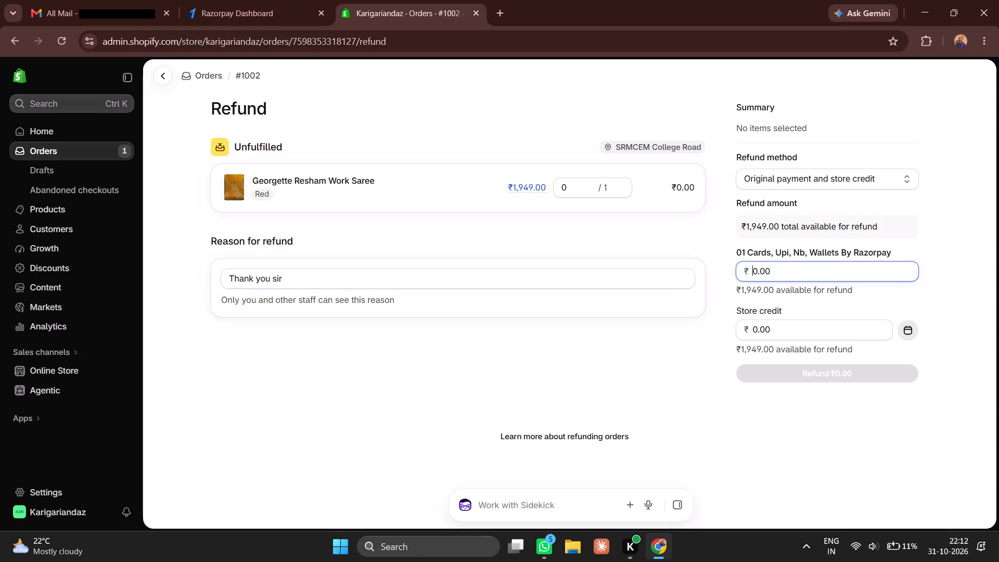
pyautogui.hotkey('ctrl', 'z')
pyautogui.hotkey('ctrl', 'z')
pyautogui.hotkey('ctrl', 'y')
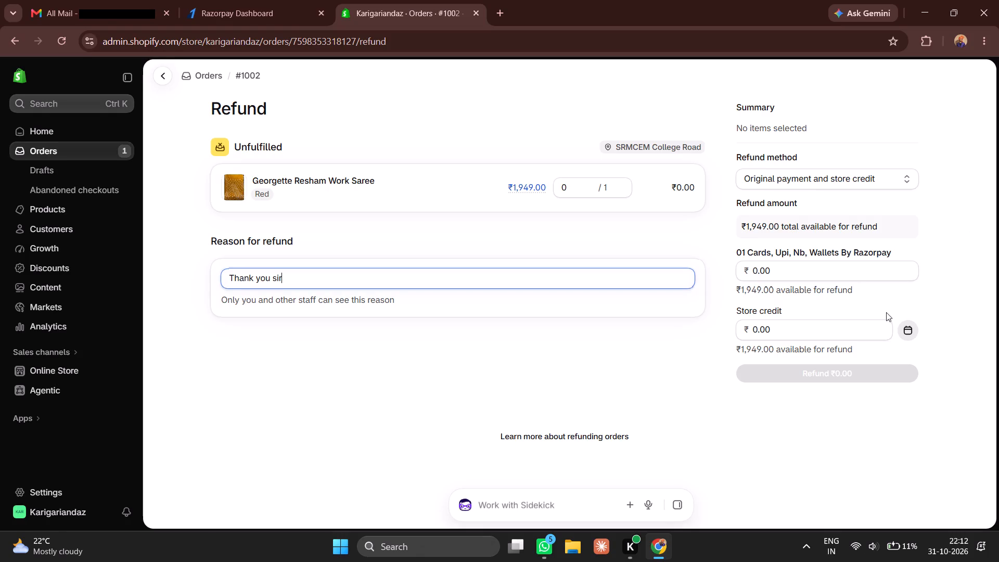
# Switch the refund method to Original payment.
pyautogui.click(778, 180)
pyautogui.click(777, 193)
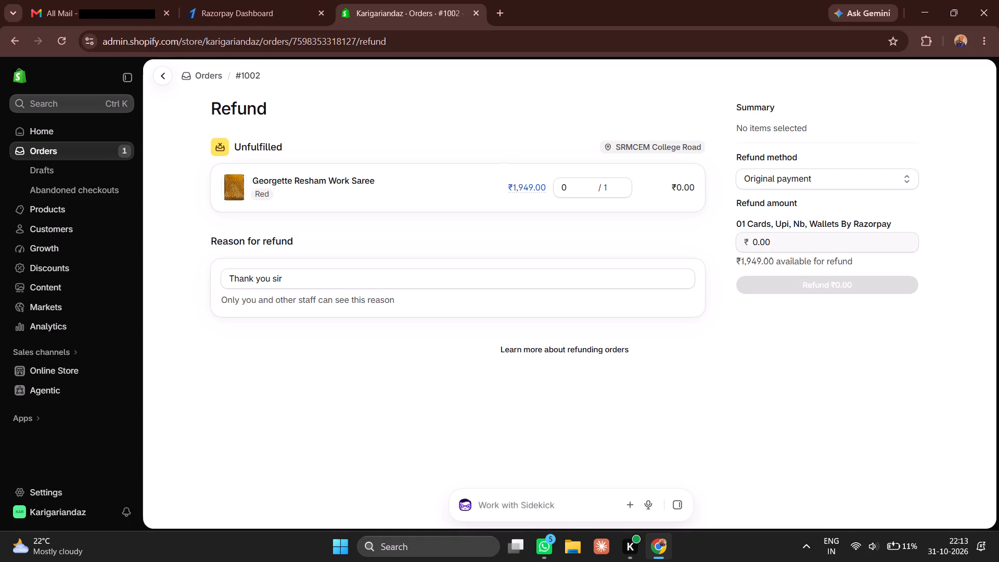
# Set the Razorpay refund amount to ₹1949.
pyautogui.click(794, 247)
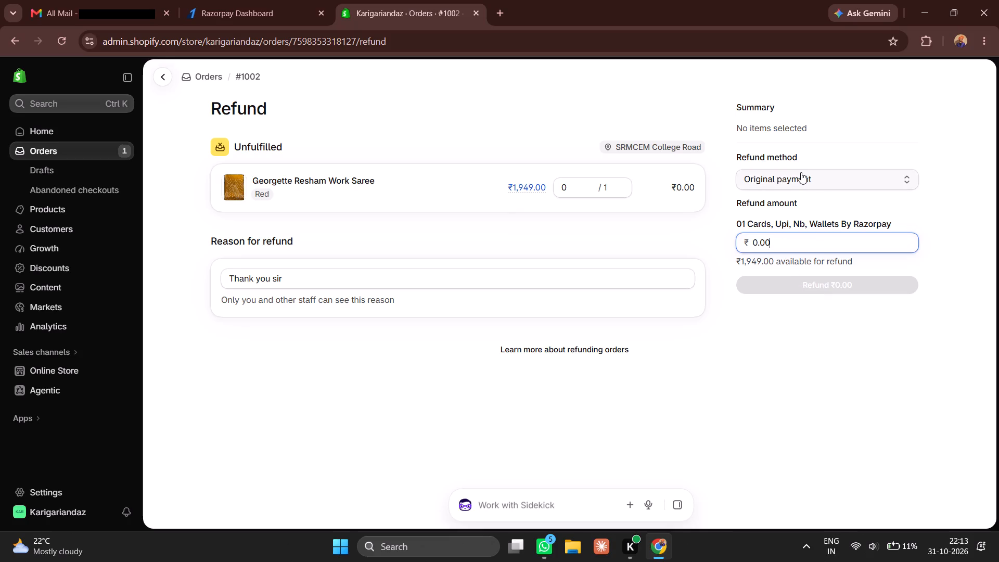
pyautogui.click(811, 286)
pyautogui.moveTo(811, 286); pyautogui.dragTo(790, 250)
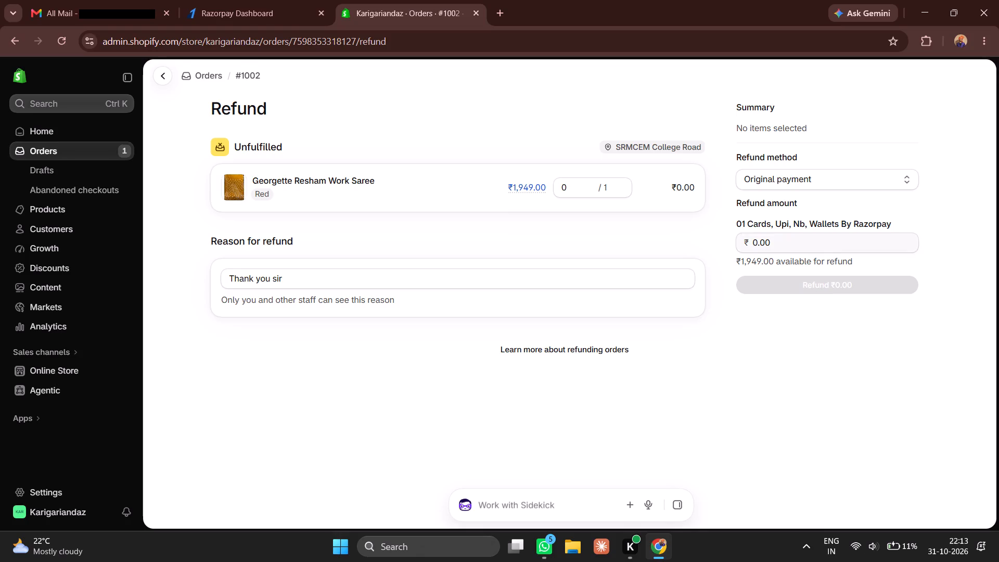
pyautogui.moveTo(790, 250); pyautogui.dragTo(792, 245)
pyautogui.click(792, 245)
pyautogui.press('BackSpace')
pyautogui.press('BackSpace')
pyautogui.press('BackSpace')
pyautogui.press('BackSpace')
pyautogui.press('BackSpace')
pyautogui.press('BackSpace')
pyautogui.press('BackSpace')
pyautogui.press('BackSpace')
pyautogui.press('BackSpace')
pyautogui.press('BackSpace')
pyautogui.press('BackSpace')
pyautogui.press('BackSpace')
pyautogui.press('BackSpace')
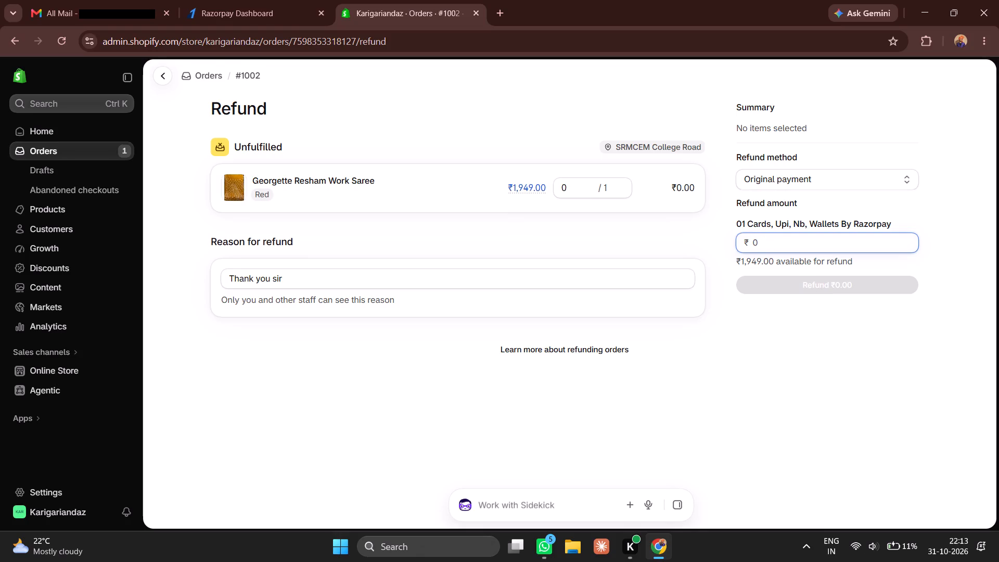
pyautogui.press('1')
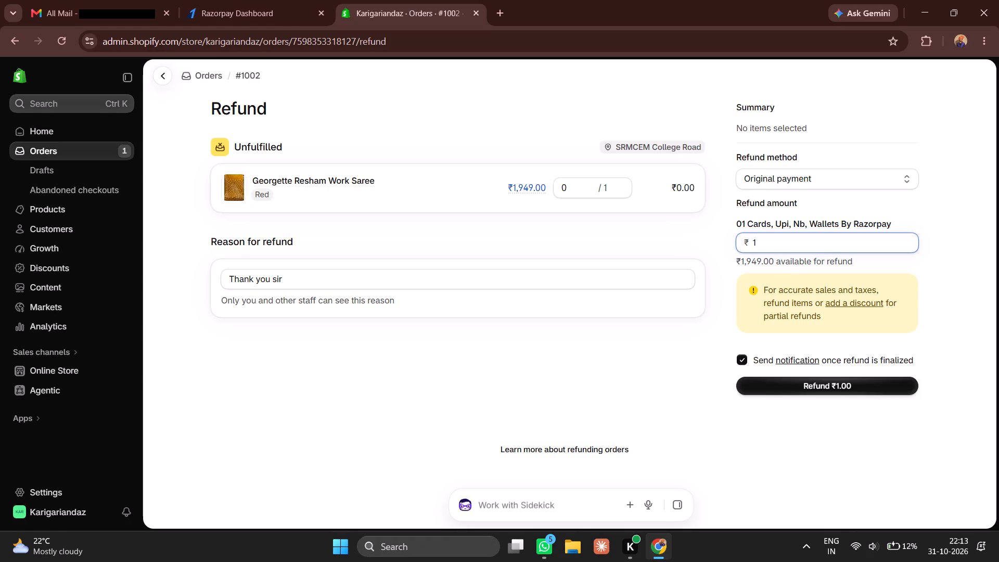
pyautogui.press('9')
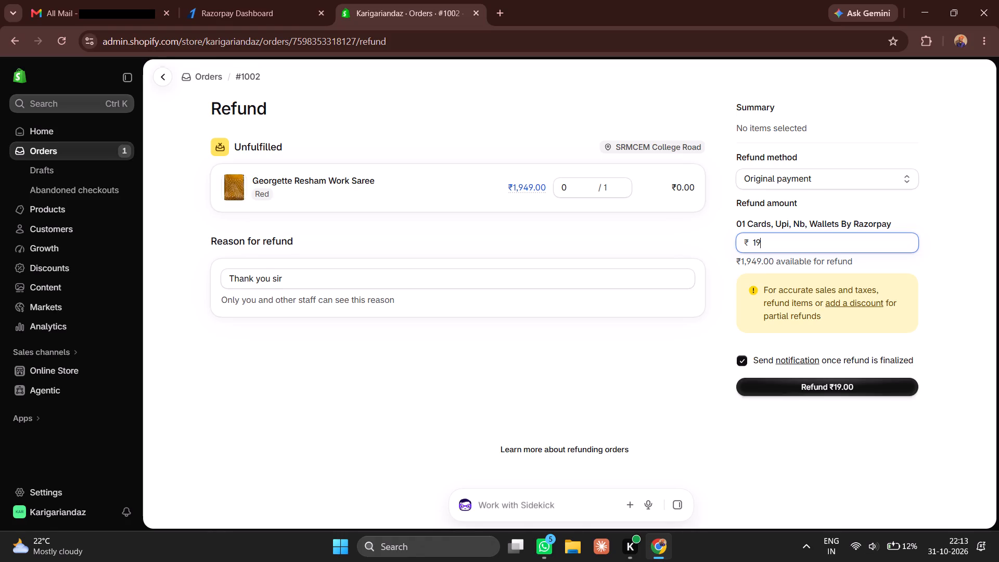
pyautogui.write('49')
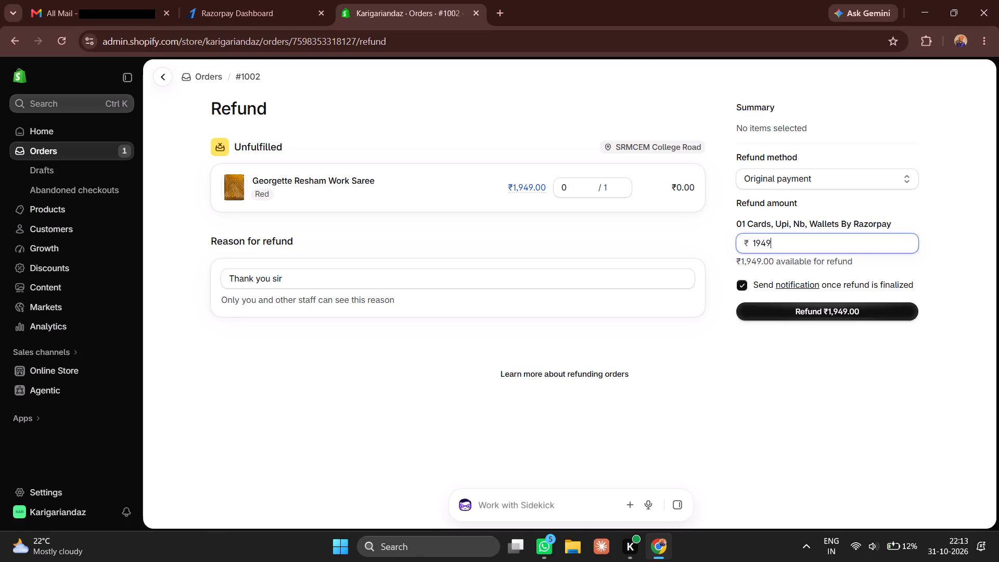
# Change the refund method to Original payment and store credit.
pyautogui.click(818, 179)
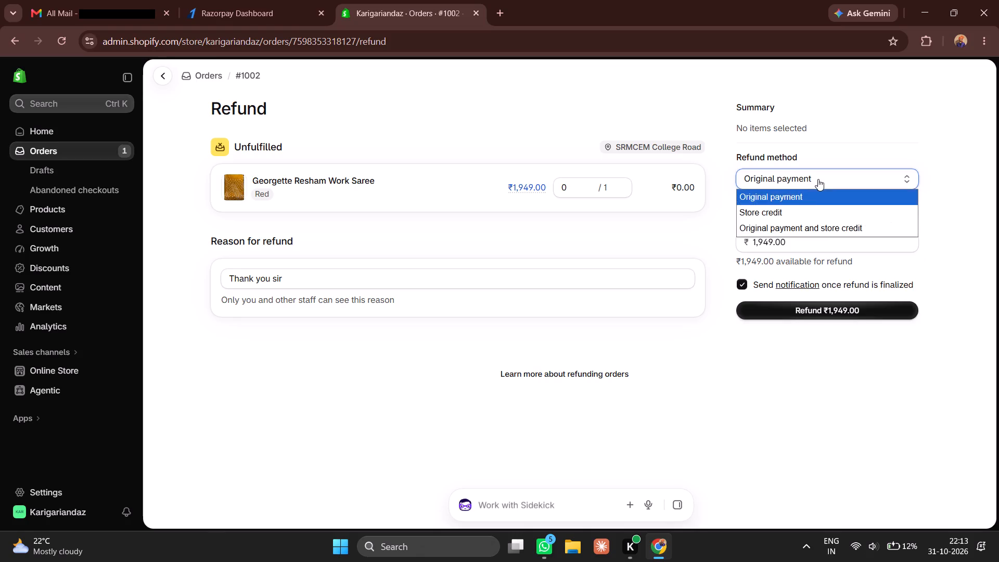
pyautogui.click(795, 232)
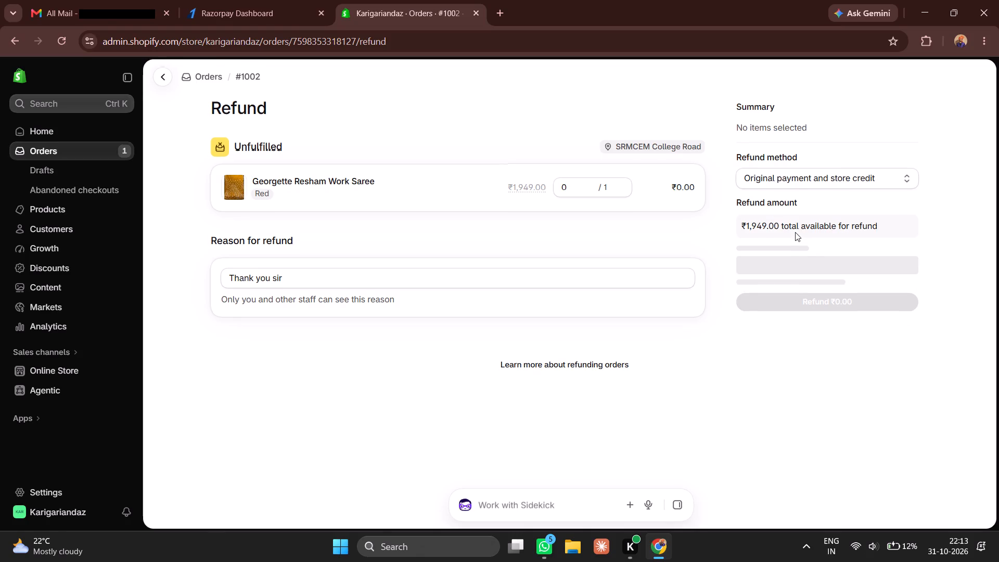
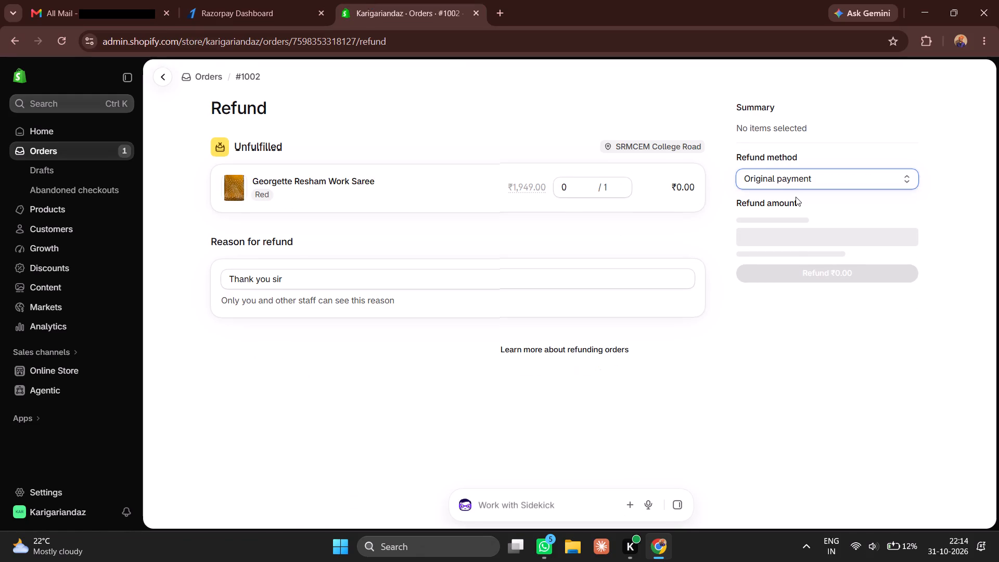
# Set the refund method for order #1002 to Original payment and store credit.
pyautogui.click(790, 184)
pyautogui.click(781, 238)
pyautogui.click(787, 172)
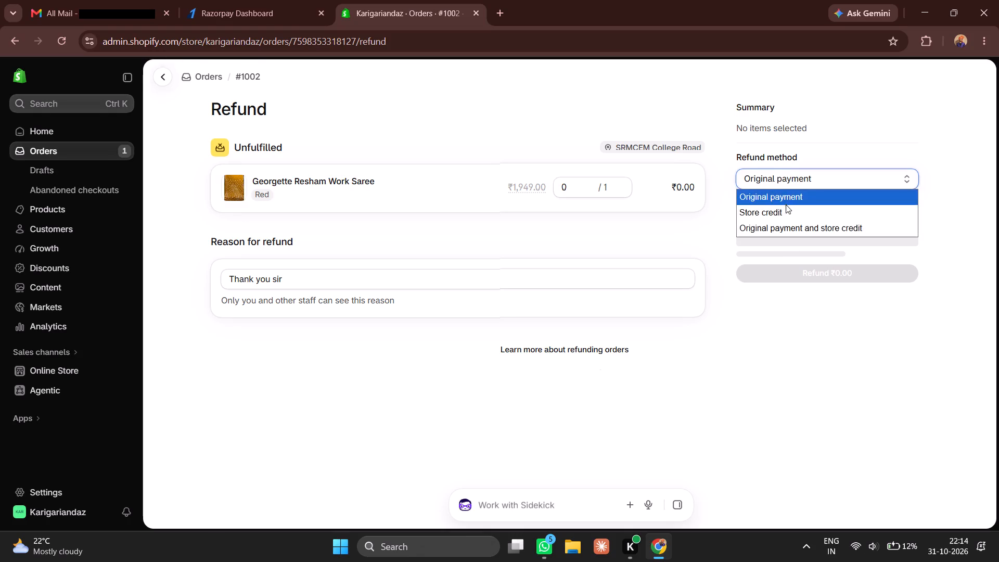
pyautogui.click(775, 225)
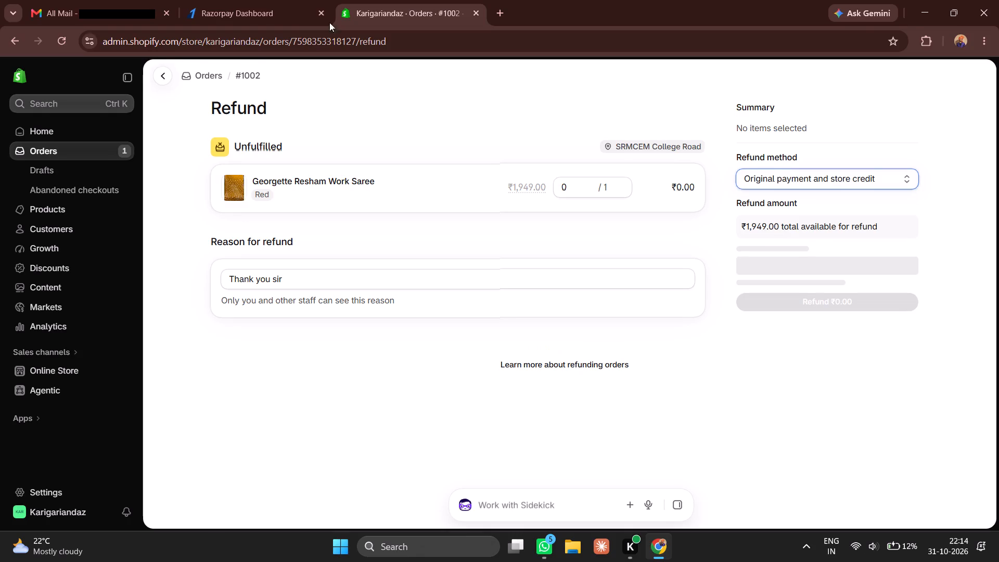
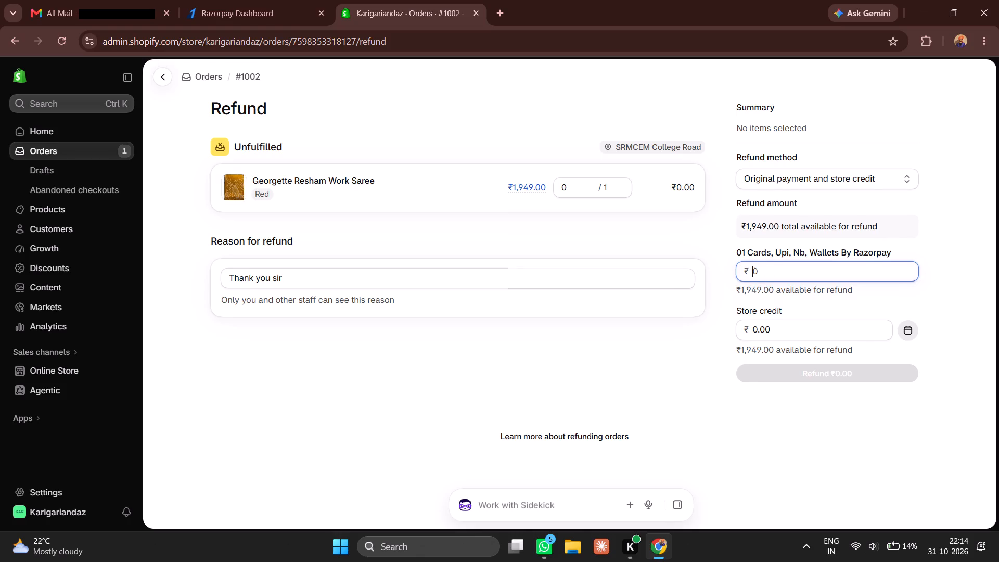
# Set the refund amount for 01 Cards, UPI, NB, Wallets by Razorpay to ₹1949.
pyautogui.press('1')
pyautogui.press('9')
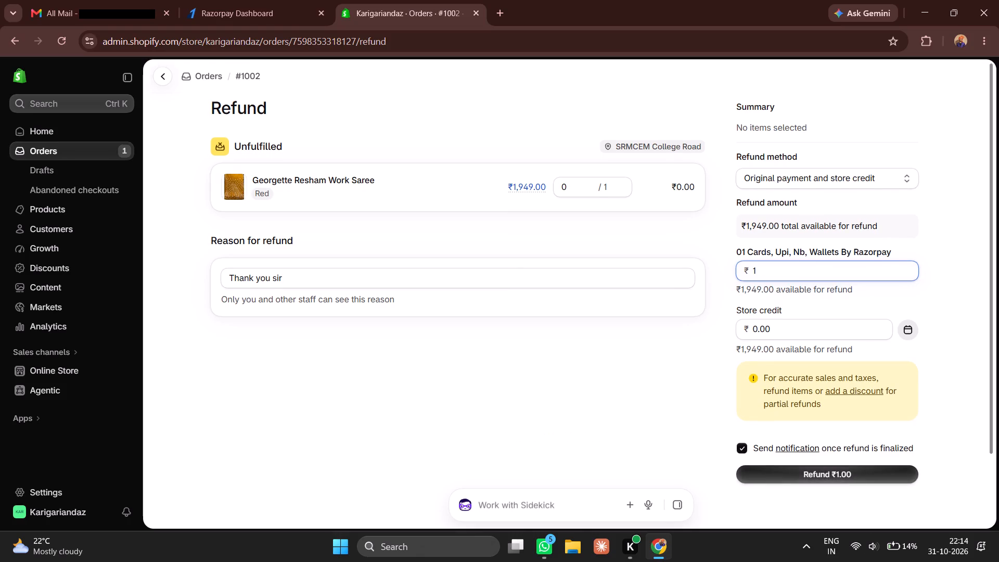
pyautogui.write('49')
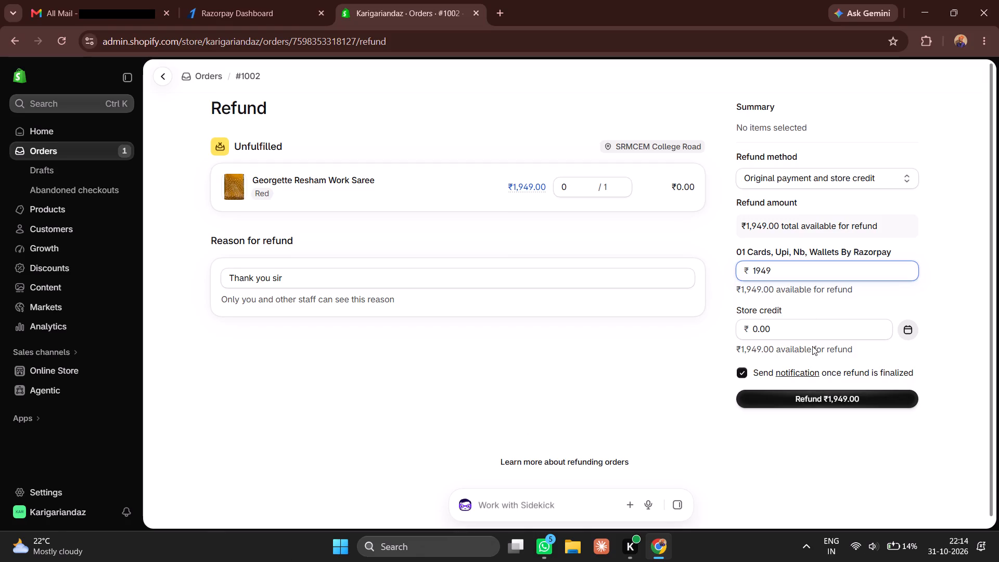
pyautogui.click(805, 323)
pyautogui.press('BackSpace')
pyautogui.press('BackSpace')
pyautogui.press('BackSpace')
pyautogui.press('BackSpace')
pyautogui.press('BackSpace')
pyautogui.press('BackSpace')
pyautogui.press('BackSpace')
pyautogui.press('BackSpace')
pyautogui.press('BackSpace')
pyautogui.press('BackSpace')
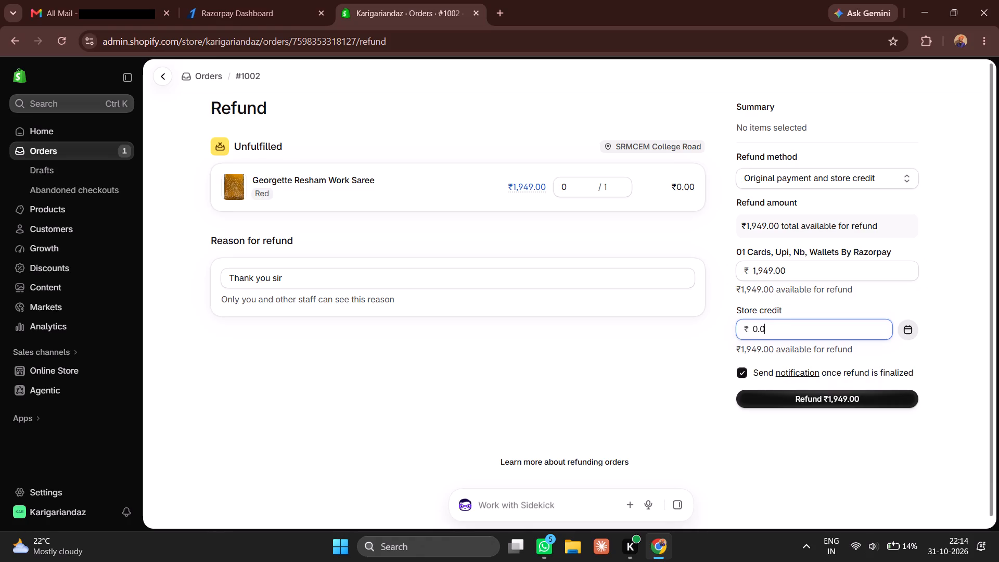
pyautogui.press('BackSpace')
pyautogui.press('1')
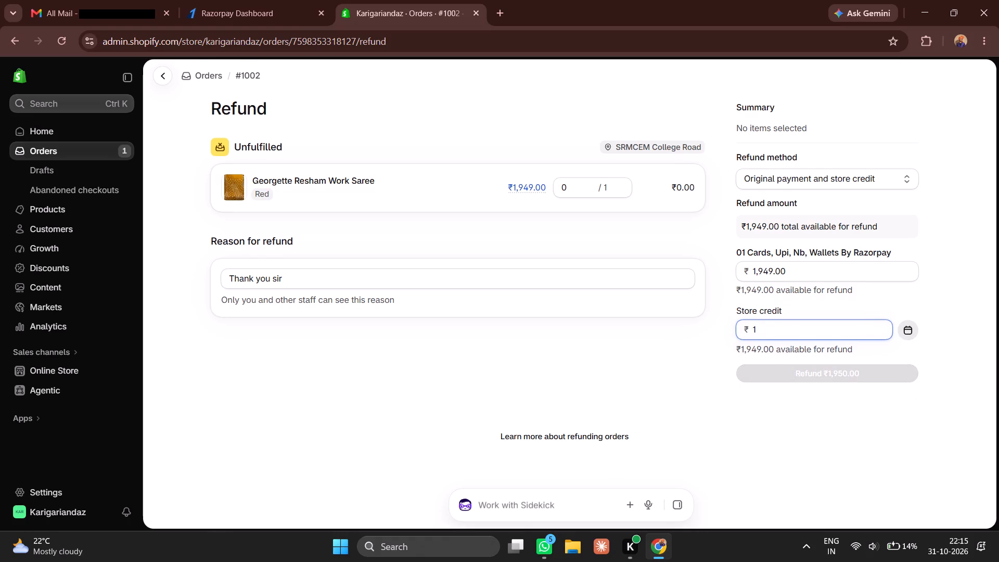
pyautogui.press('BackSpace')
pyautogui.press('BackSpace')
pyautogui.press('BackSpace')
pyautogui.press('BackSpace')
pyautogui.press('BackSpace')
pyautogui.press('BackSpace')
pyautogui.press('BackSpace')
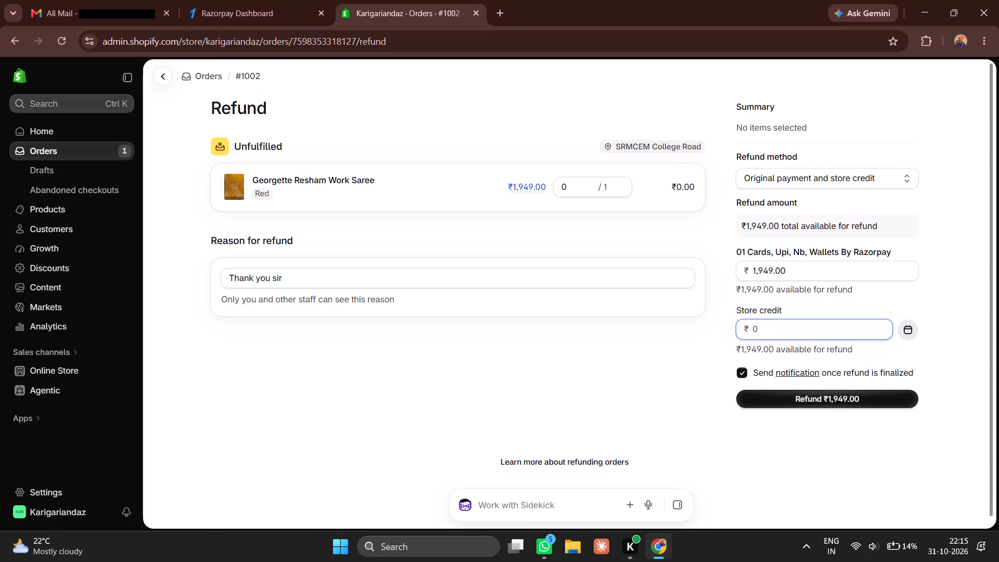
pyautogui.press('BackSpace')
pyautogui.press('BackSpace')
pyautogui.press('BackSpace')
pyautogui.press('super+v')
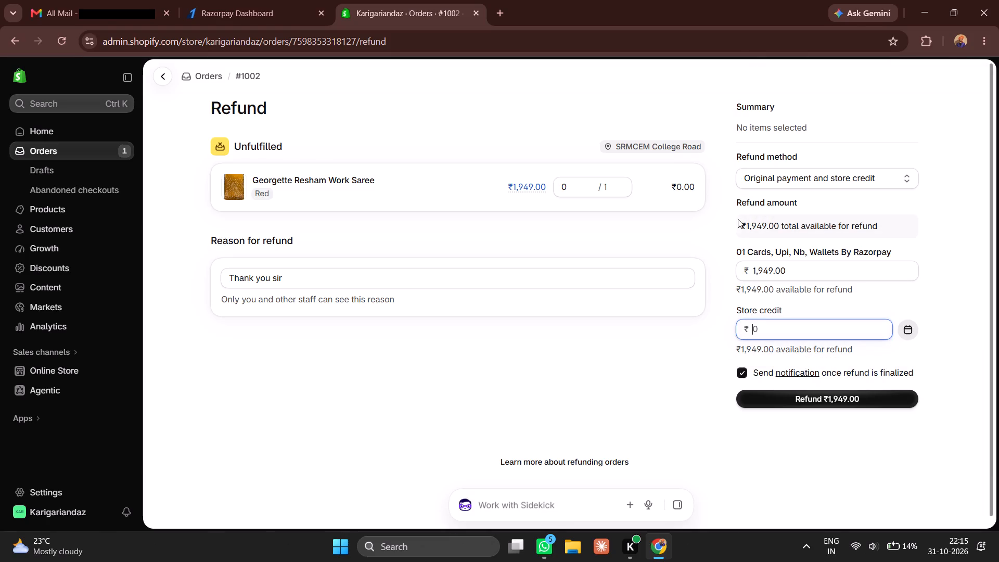
# Issue the ₹1,949.00 refund for order #1002.
pyautogui.click(807, 408)
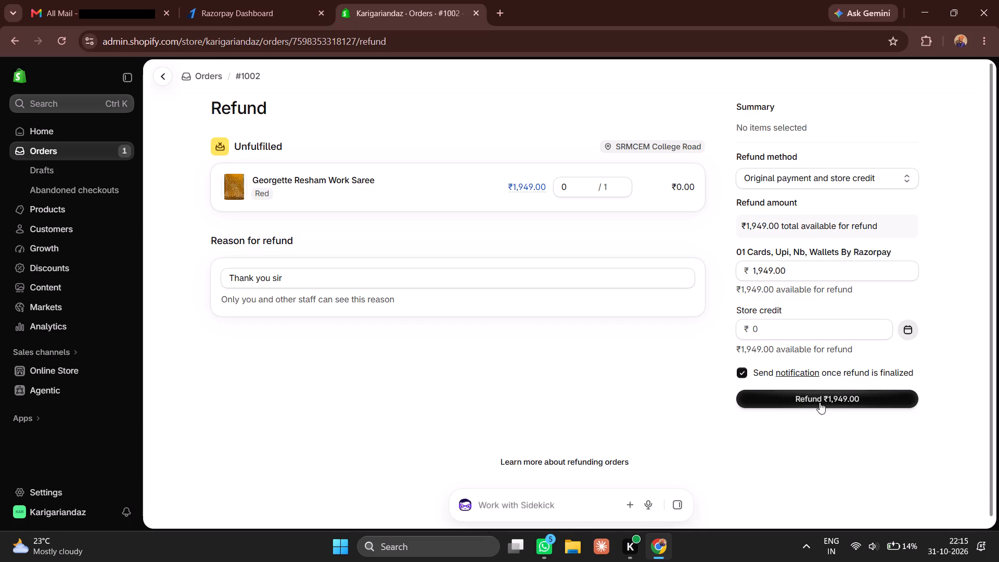
pyautogui.click(819, 403)
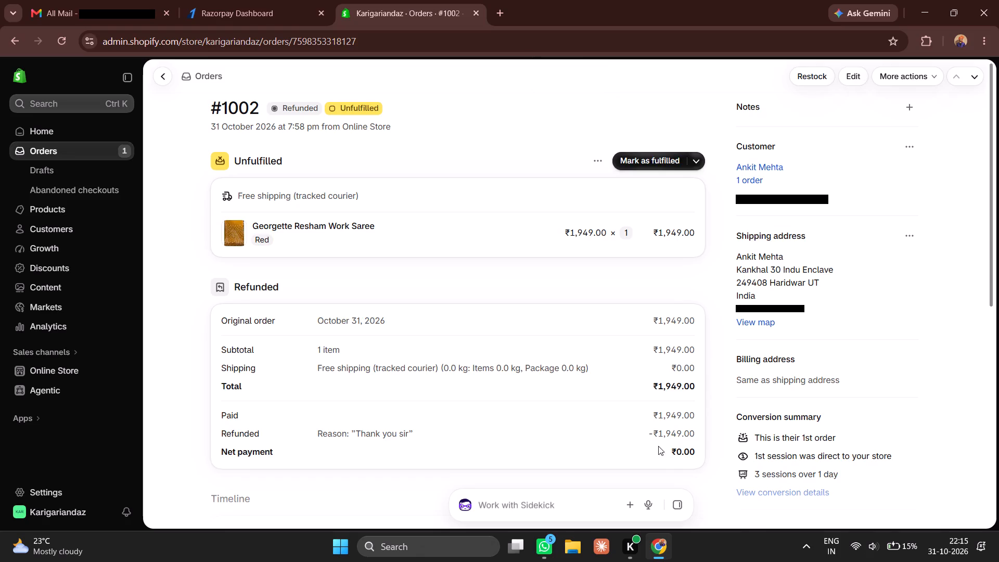
# Examine order #1002's payment summary and timeline for the refund entries.
pyautogui.scroll(1, 577, 355)
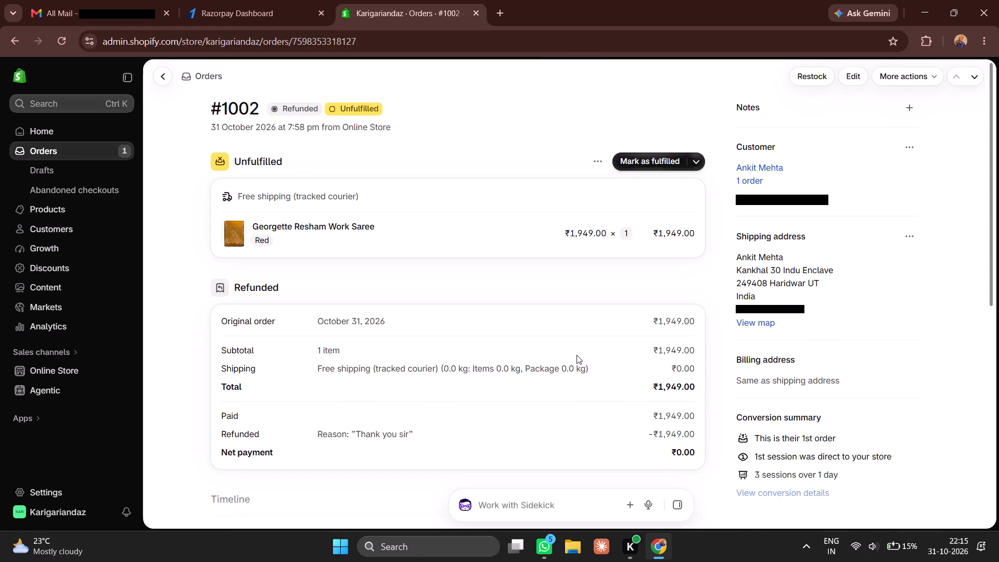
pyautogui.scroll(-1, 577, 355)
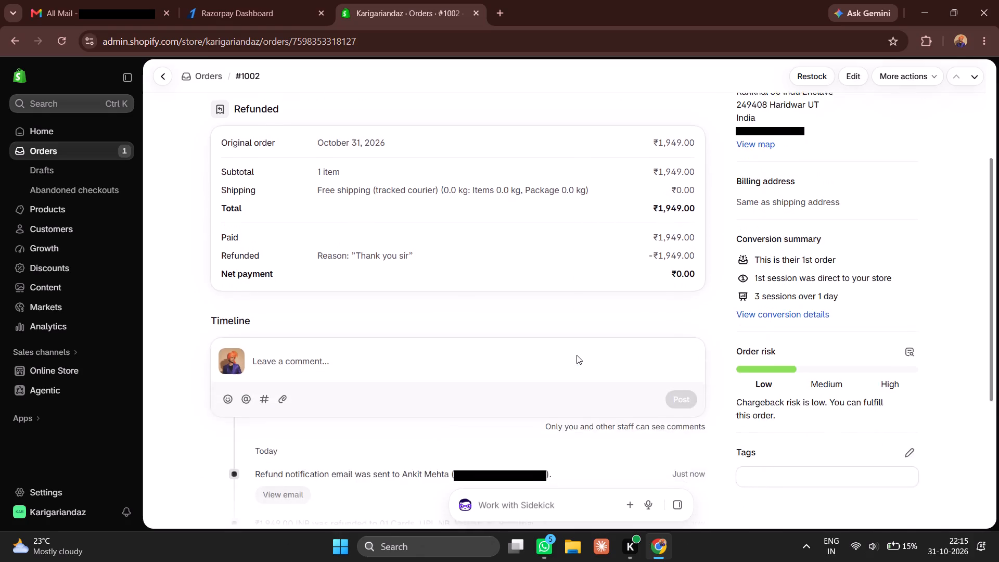
pyautogui.scroll(-7, 577, 355)
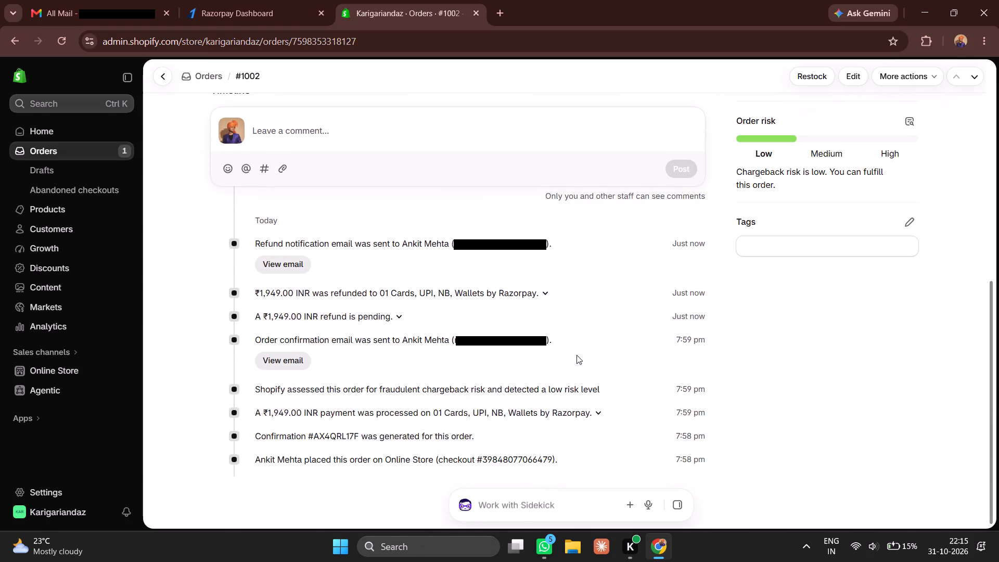
pyautogui.scroll(-1, 577, 355)
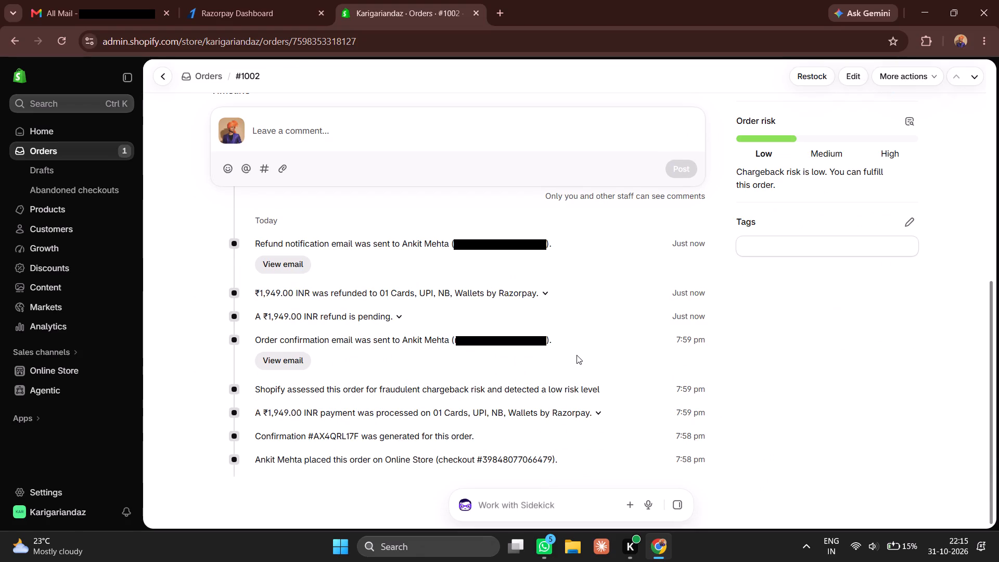
pyautogui.scroll(-6, 513, 369)
pyautogui.scroll(1, 513, 369)
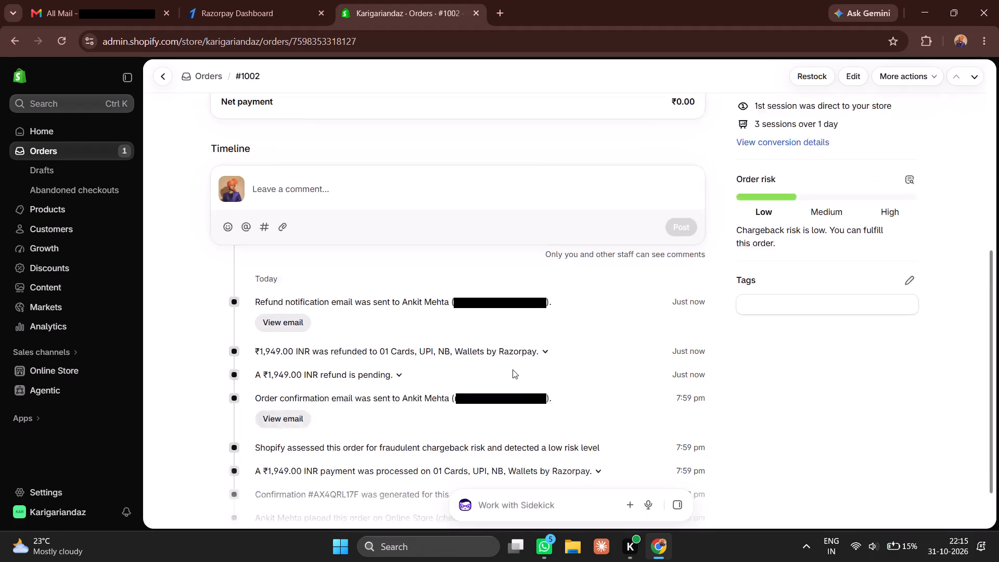
pyautogui.scroll(2, 513, 369)
pyautogui.scroll(4, 520, 459)
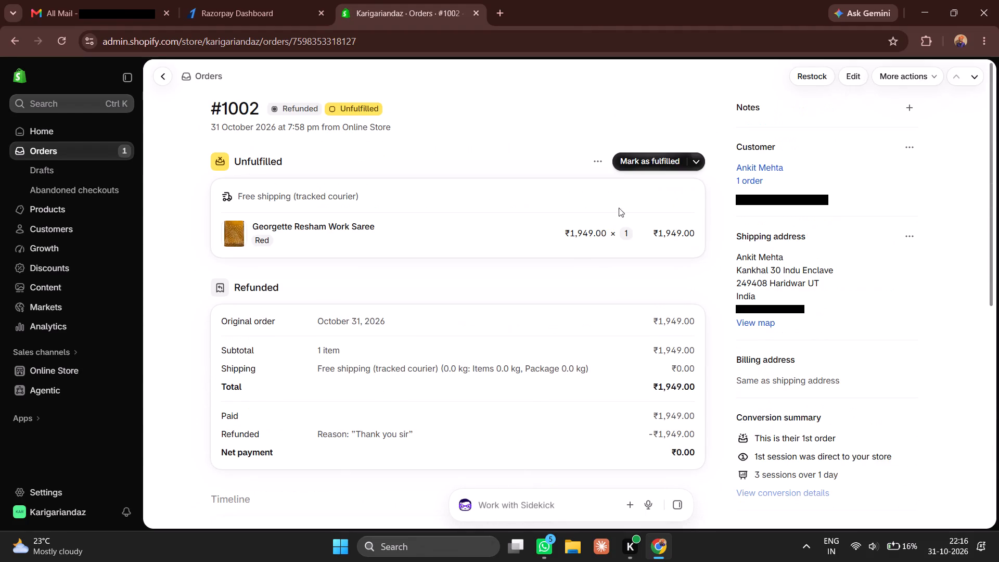
# Return to the orders list and reload it to refresh the order statuses.
pyautogui.click(383, 5)
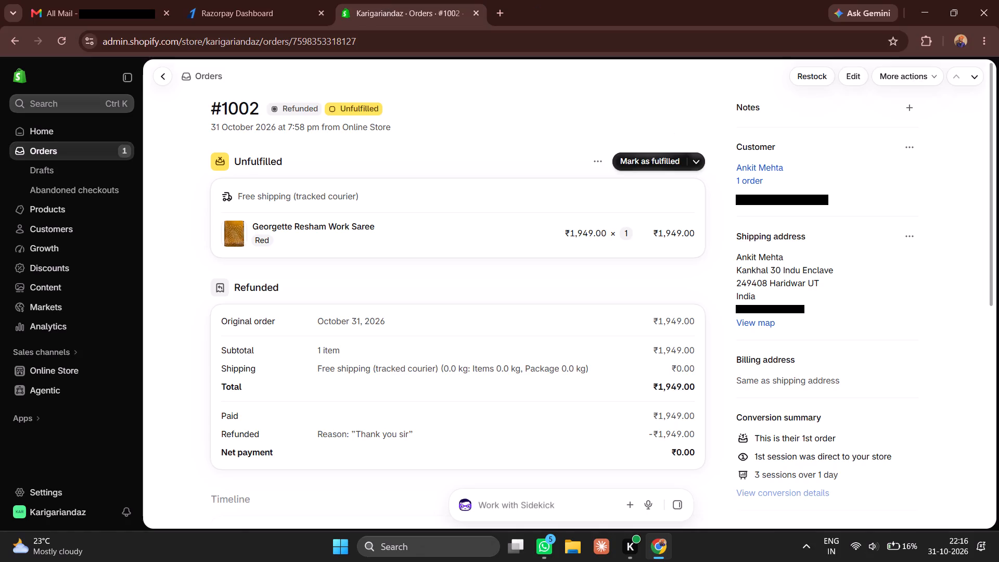
pyautogui.click(170, 79)
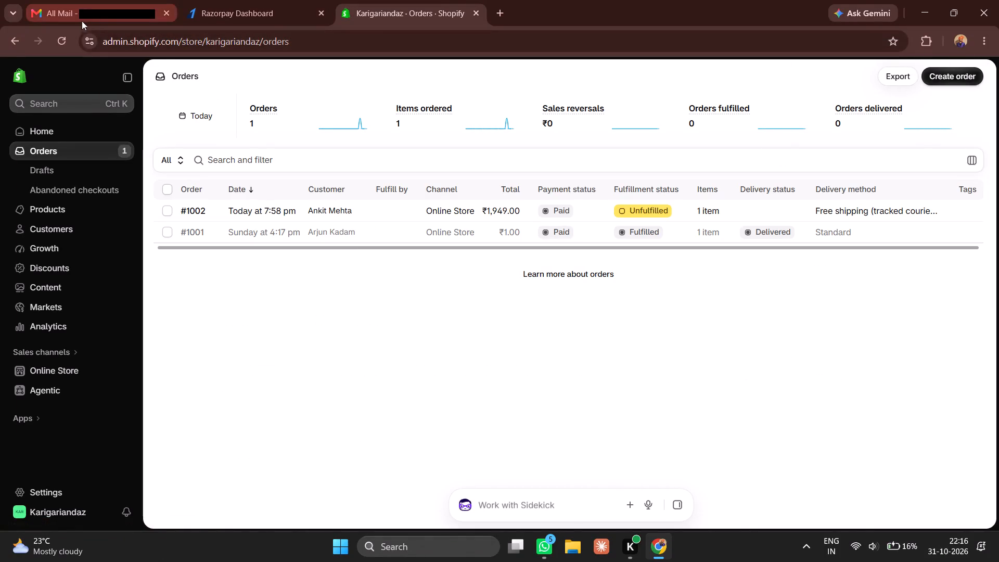
pyautogui.click(62, 43)
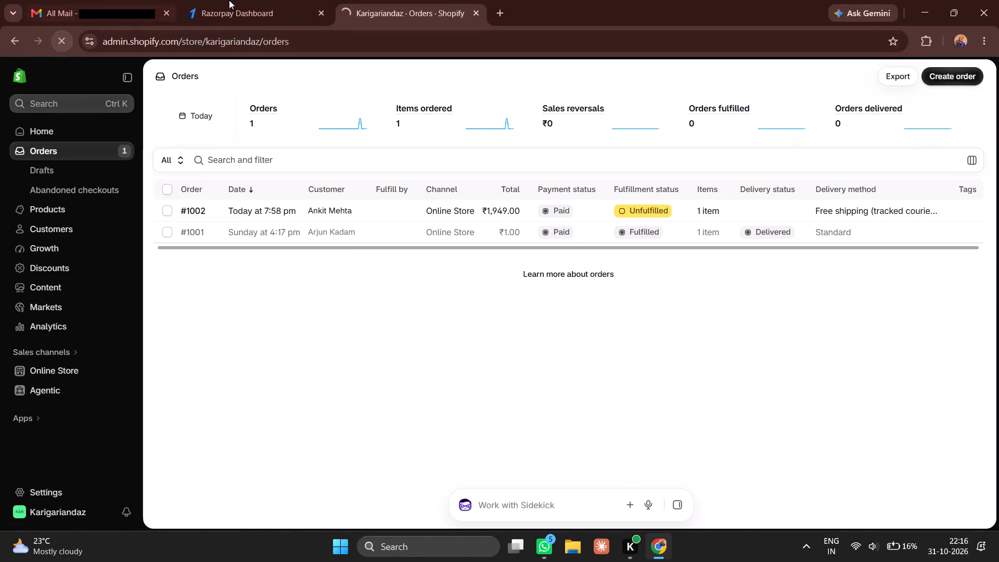
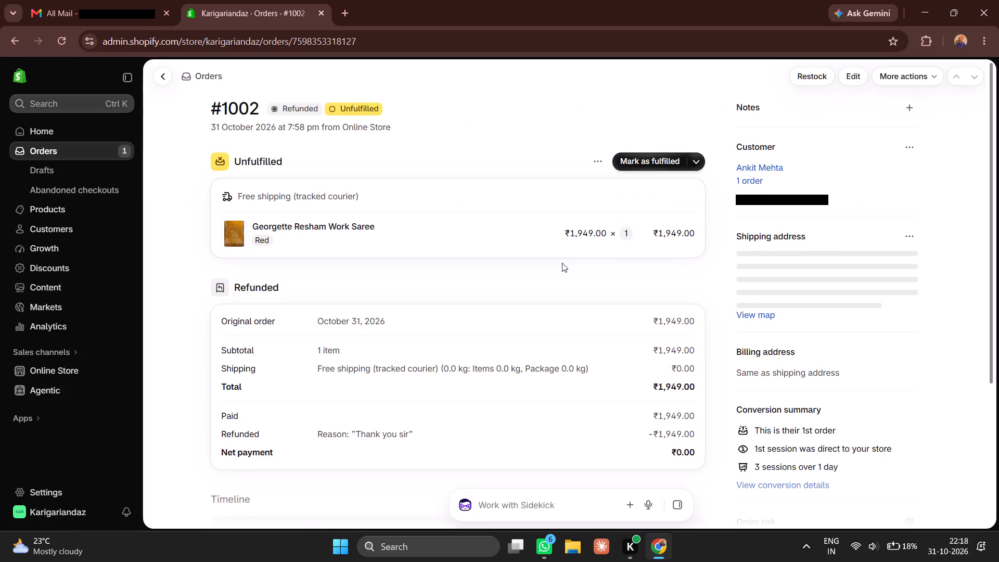
pyautogui.scroll(-1, 562, 263)
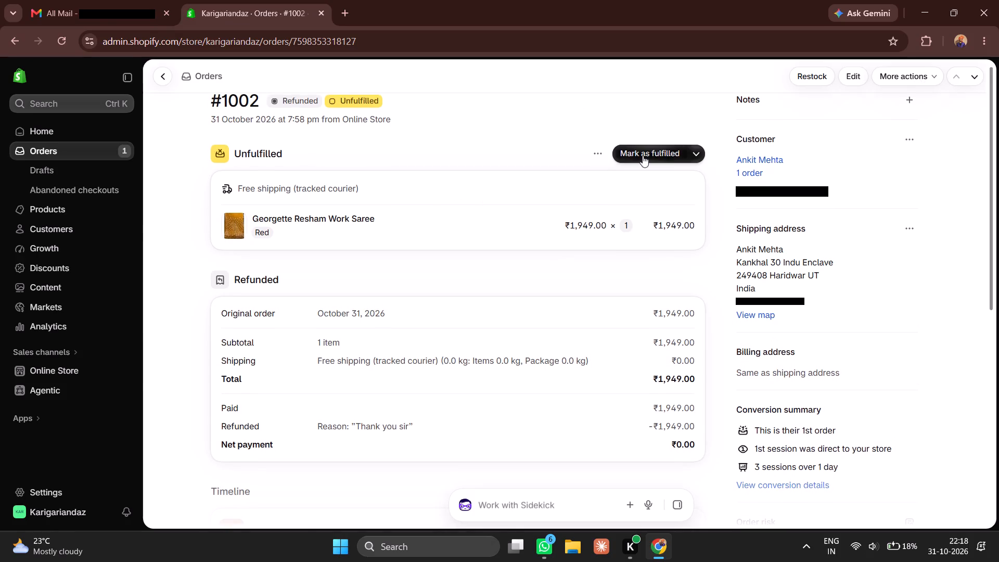
pyautogui.click(643, 156)
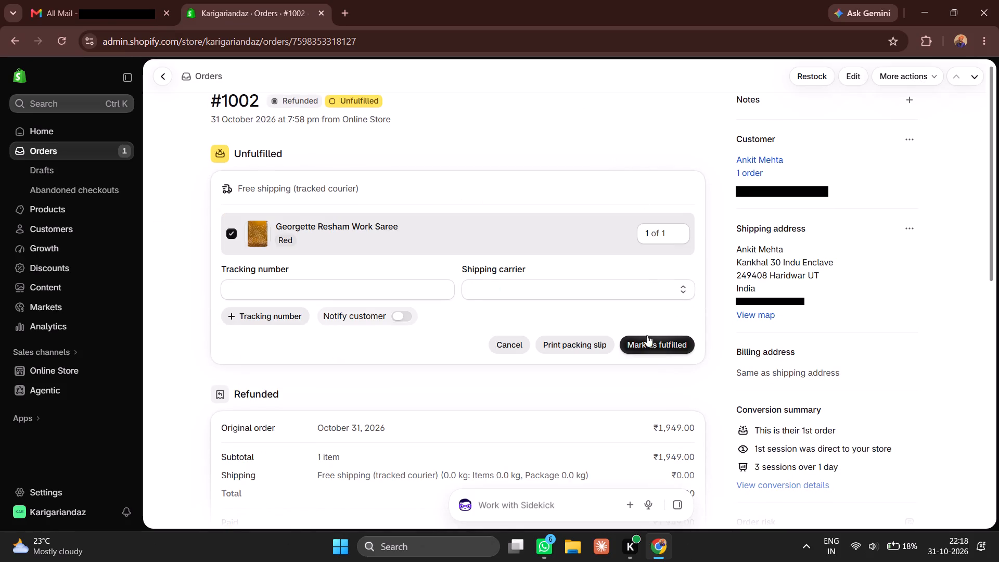
pyautogui.click(647, 341)
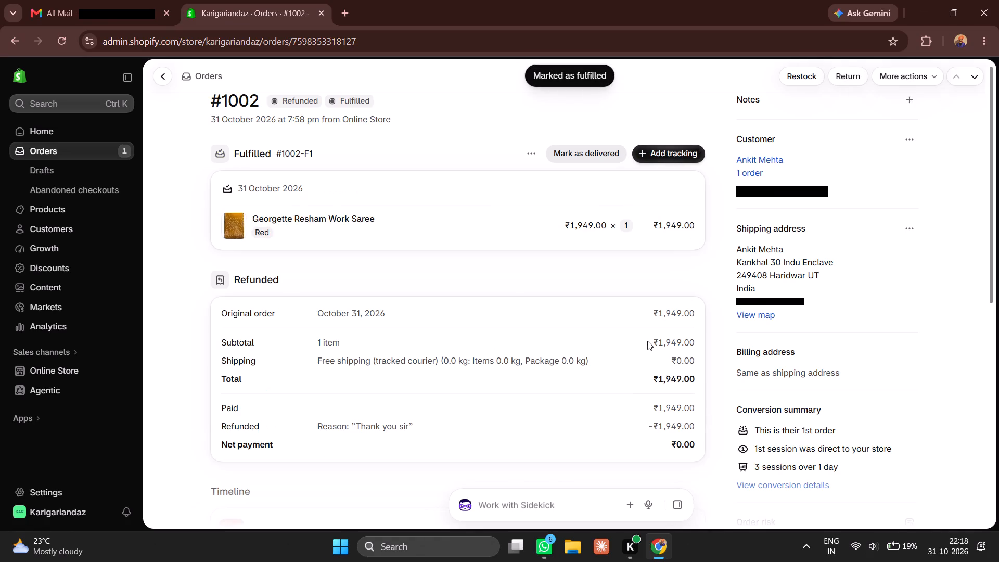
# Examine order #1002's fulfillment, payment summary and timeline, and return to the orders list.
pyautogui.scroll(-7, 434, 357)
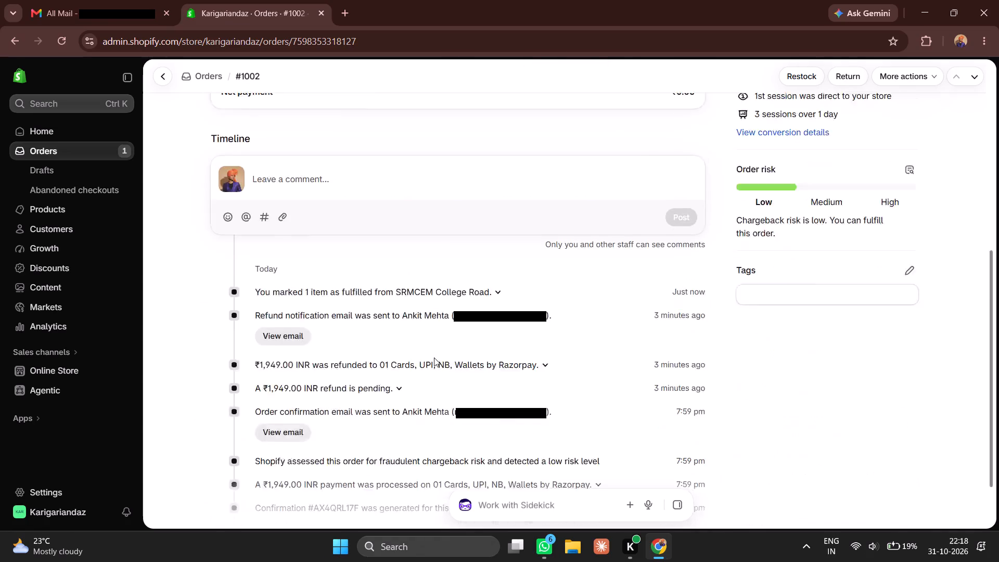
pyautogui.scroll(-3, 434, 357)
pyautogui.scroll(8, 434, 357)
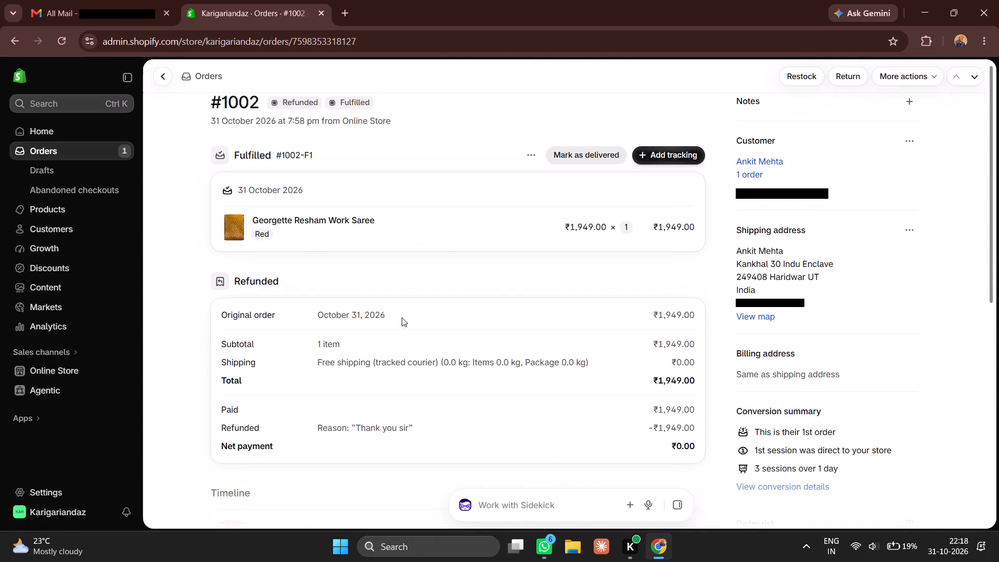
pyautogui.scroll(-2, 780, 392)
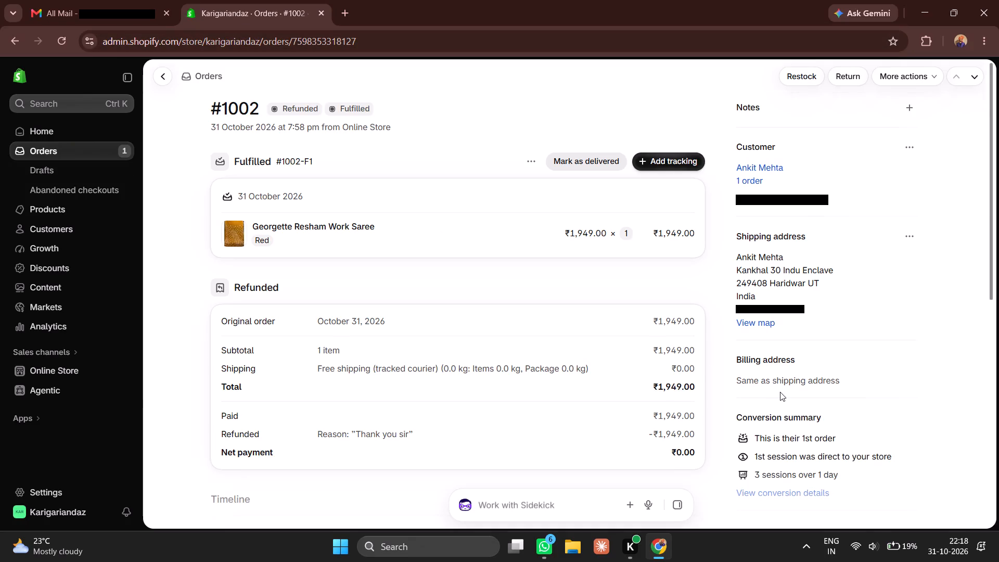
pyautogui.scroll(-4, 780, 392)
pyautogui.scroll(8, 780, 392)
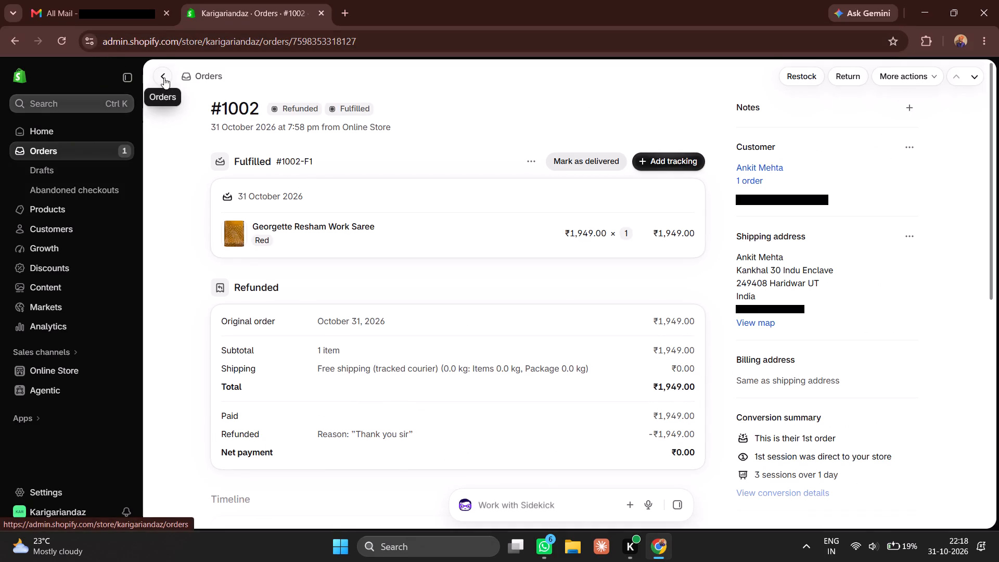
pyautogui.scroll(-13, 357, 310)
pyautogui.scroll(3, 357, 310)
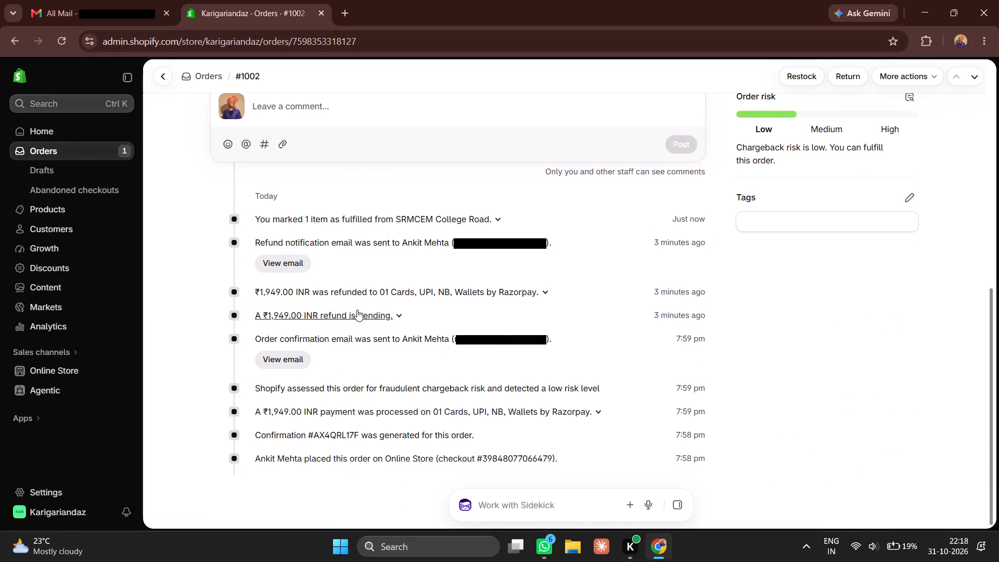
pyautogui.scroll(7, 357, 310)
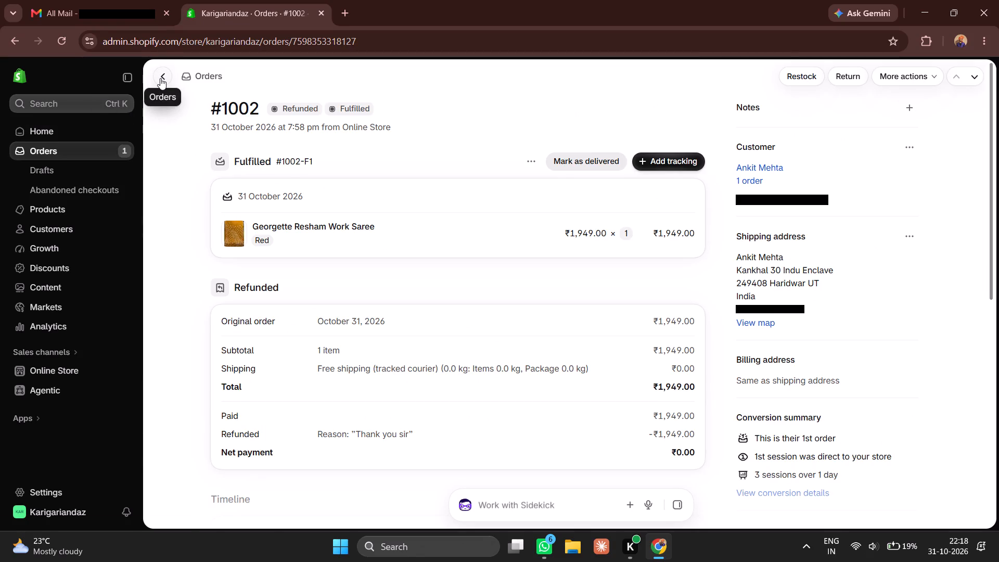
pyautogui.click(160, 78)
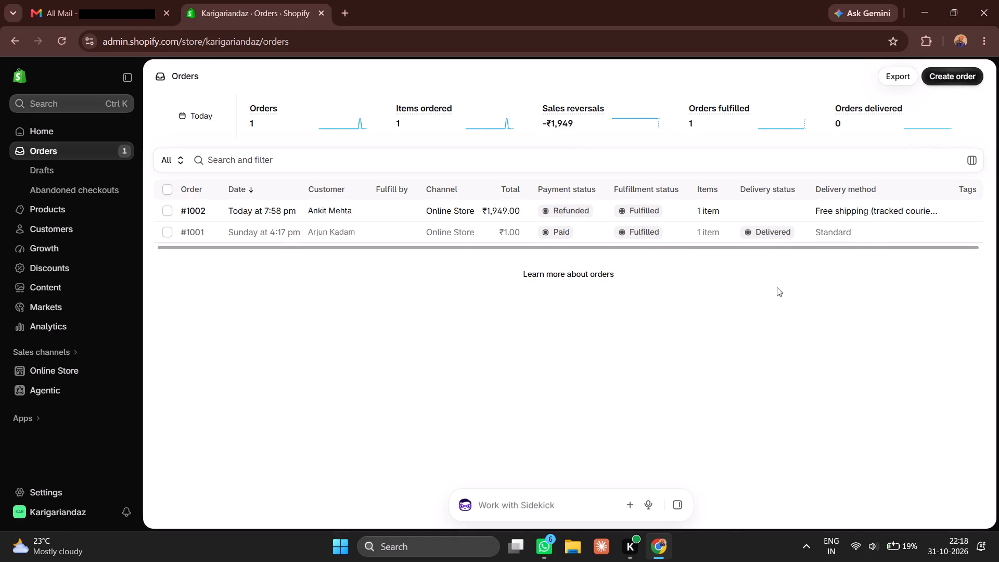
# Reopen order #1002 and view its Restock form without restocking any item.
pyautogui.click(781, 210)
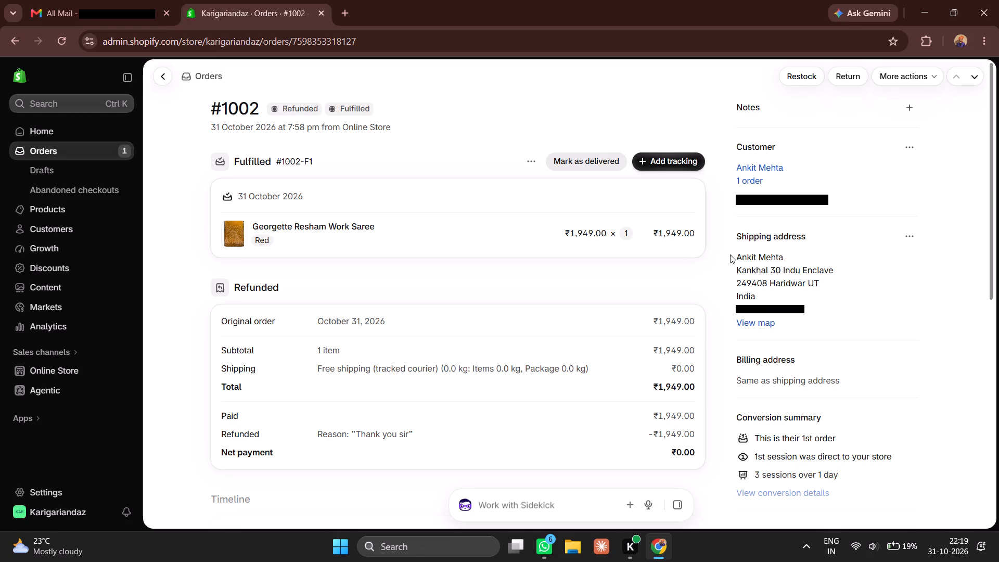
pyautogui.click(813, 80)
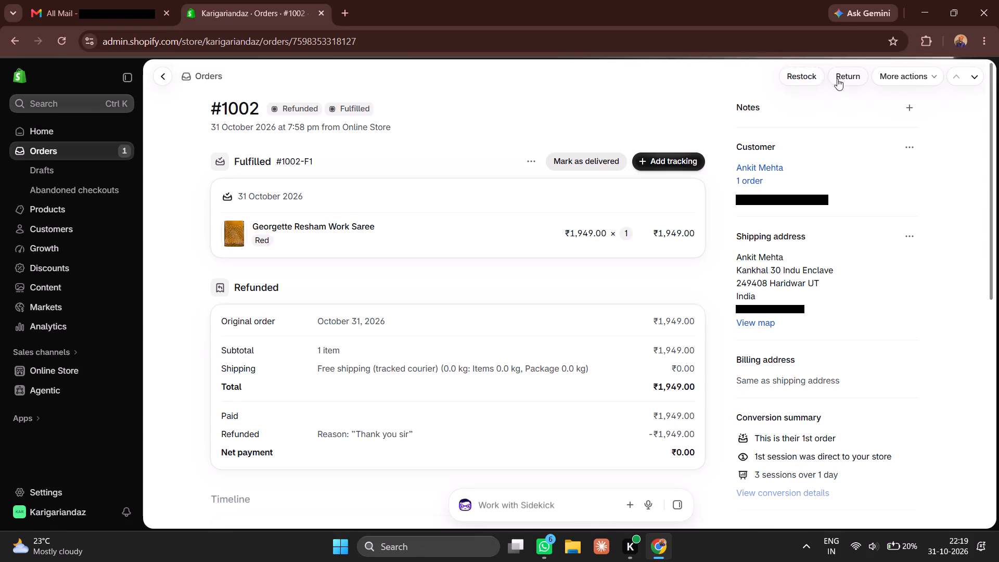
pyautogui.rightClick(837, 78)
pyautogui.click(567, 108)
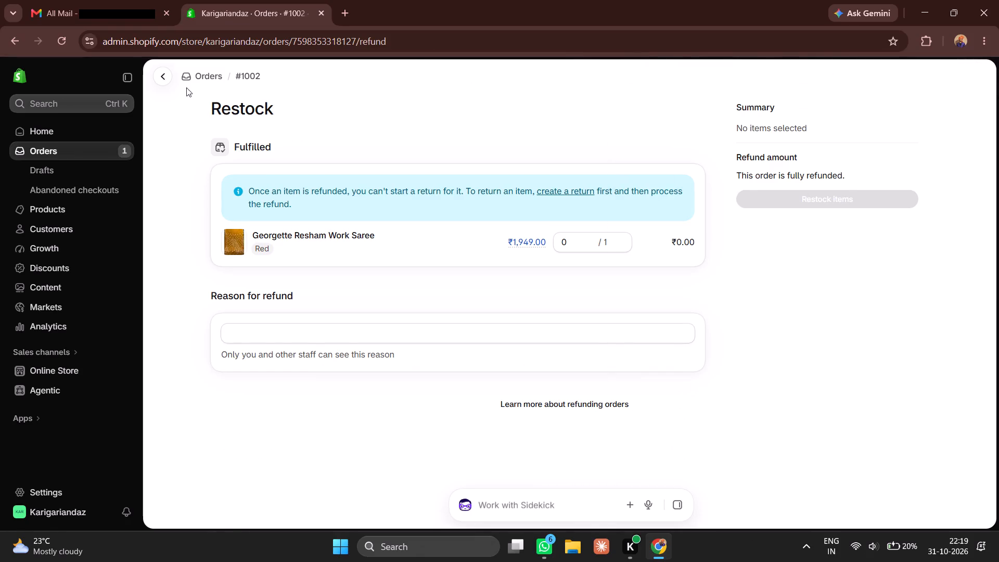
pyautogui.click(162, 74)
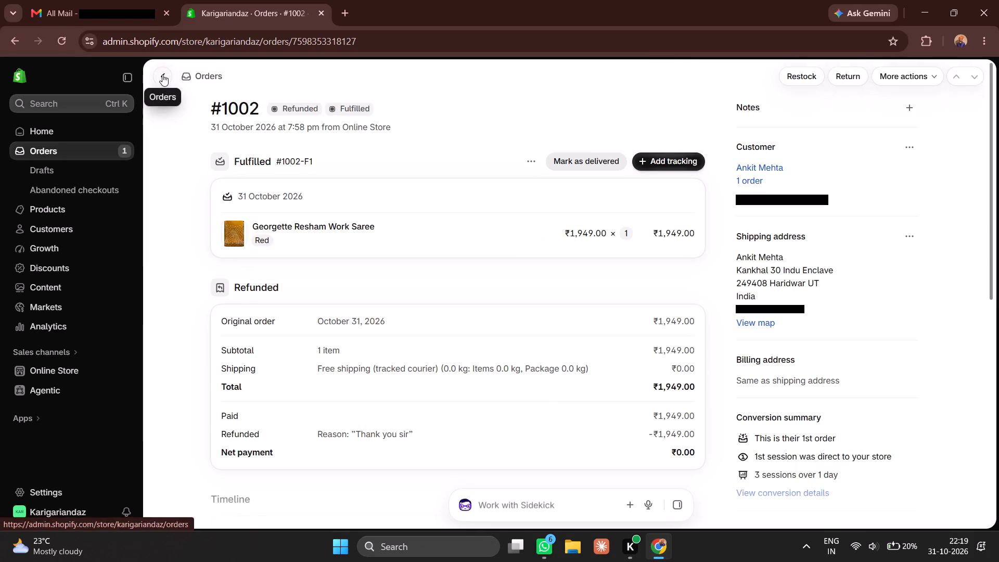
# Review the Return and exchange form for order #1002 and leave it without creating a return.
pyautogui.click(849, 81)
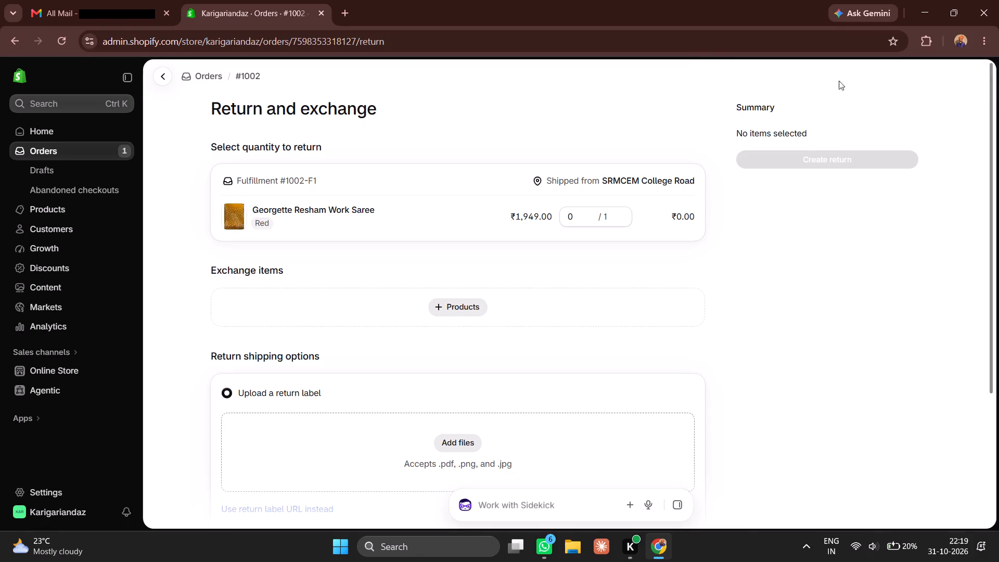
pyautogui.scroll(-1, 673, 131)
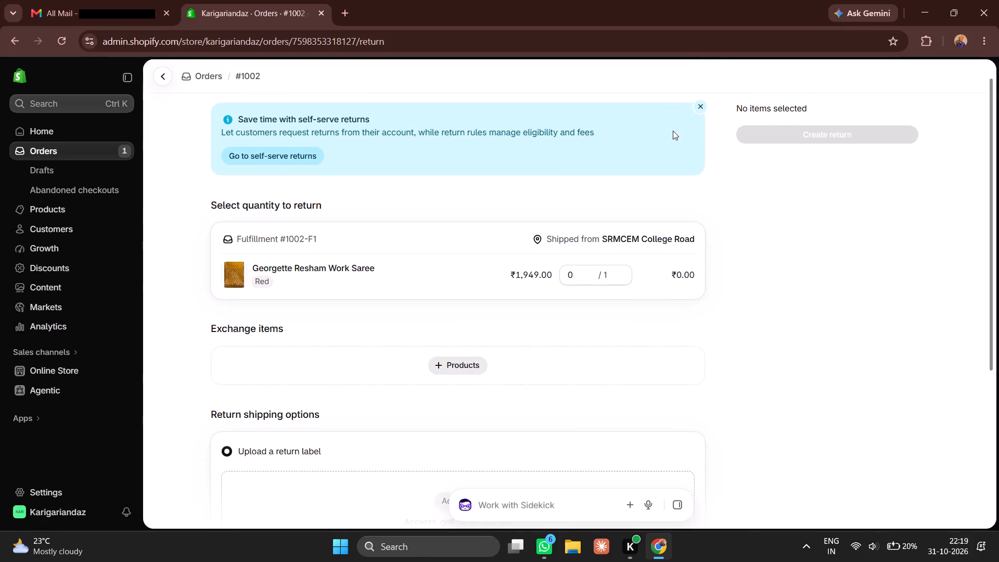
pyautogui.scroll(-2, 673, 131)
pyautogui.scroll(5, 673, 131)
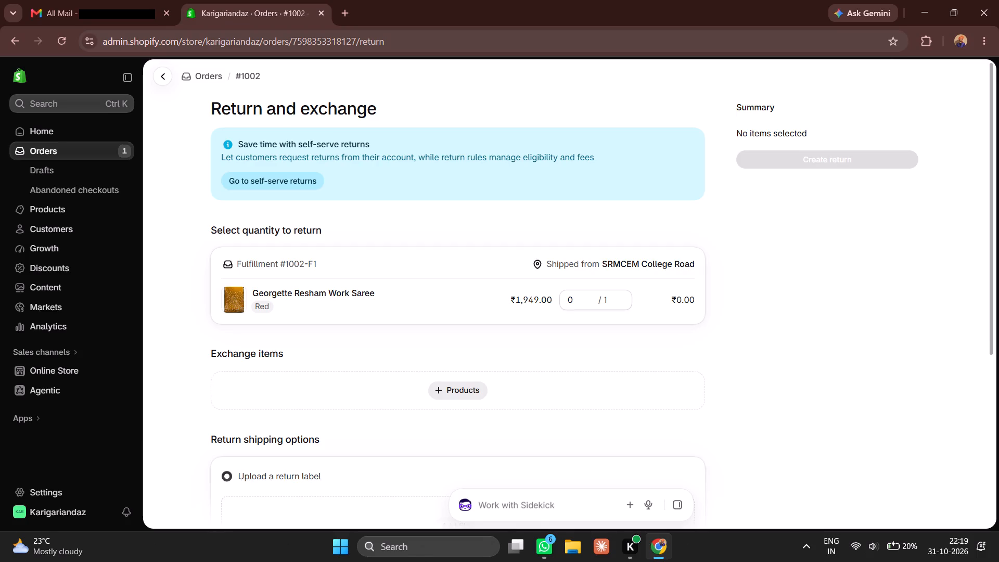
pyautogui.scroll(-5, 475, 34)
pyautogui.click(157, 77)
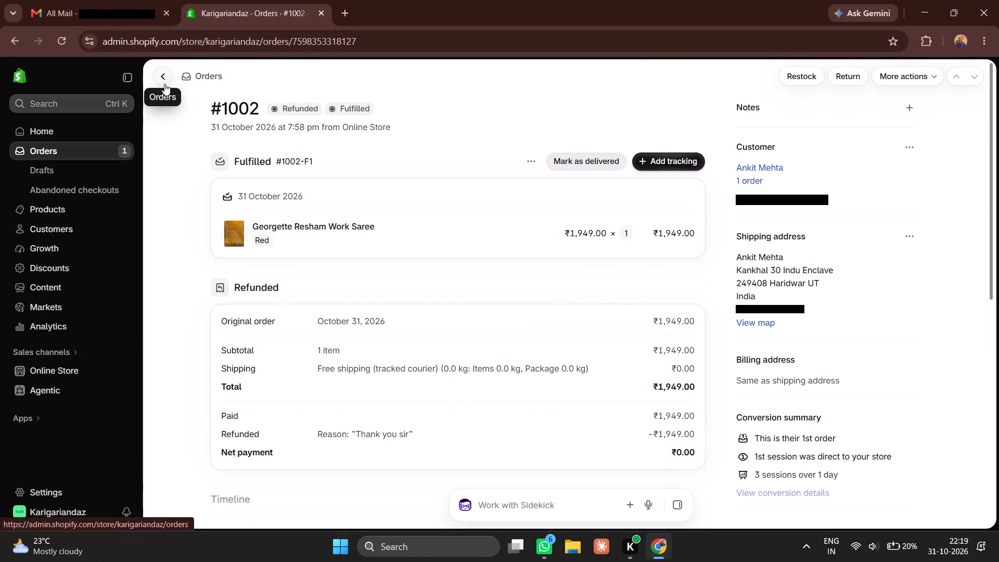
# Check order #1002's timeline again and go back to the orders list.
pyautogui.scroll(-5, 386, 255)
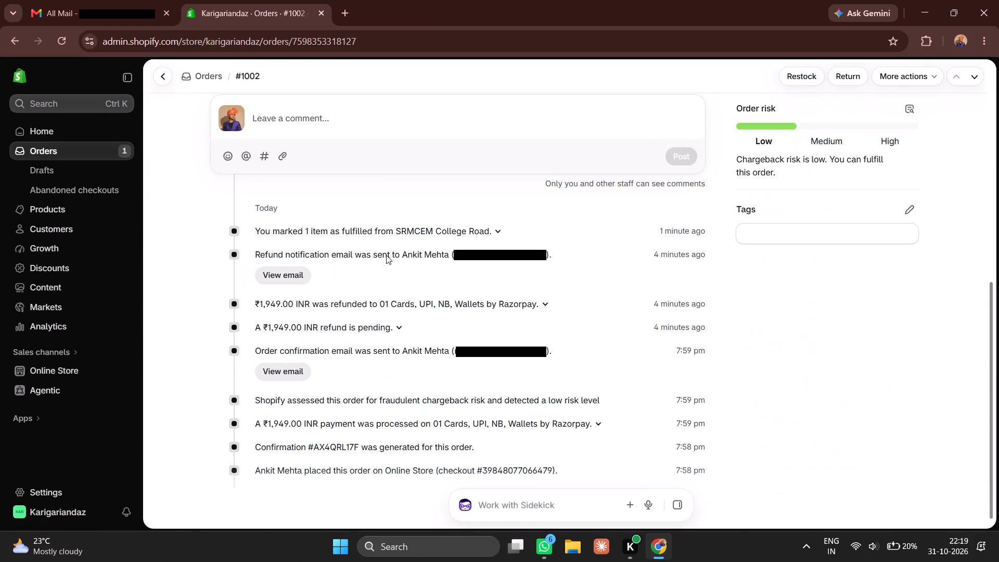
pyautogui.scroll(-4, 386, 255)
pyautogui.click(161, 76)
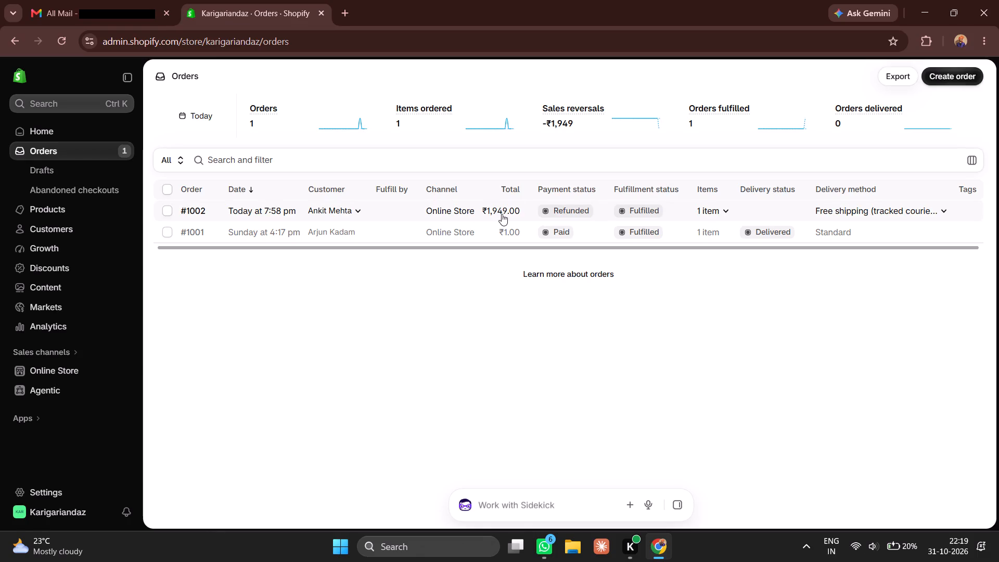
# View the delivery method and the customer details for order #1002 in the orders list.
pyautogui.click(945, 210)
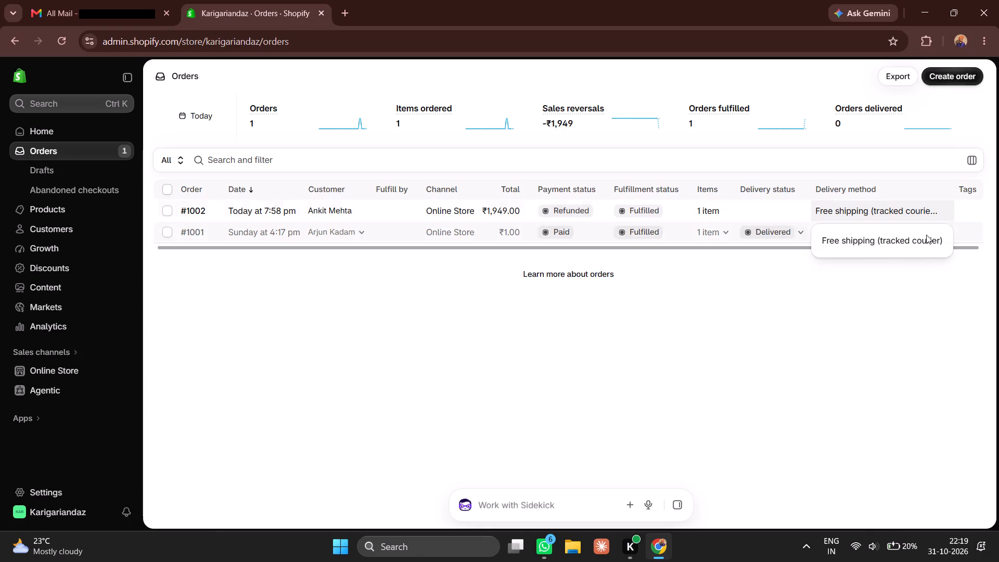
pyautogui.click(895, 314)
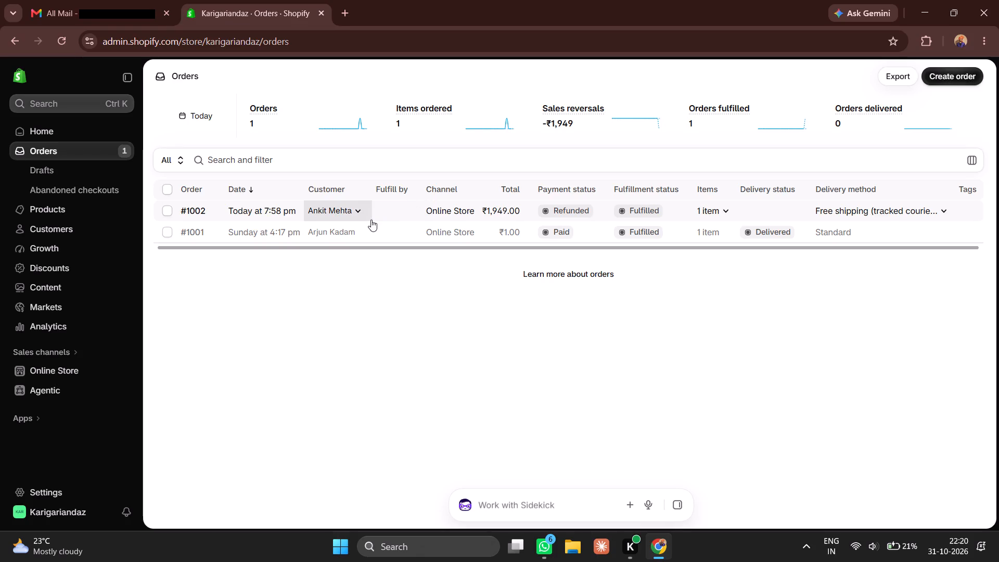
pyautogui.click(347, 207)
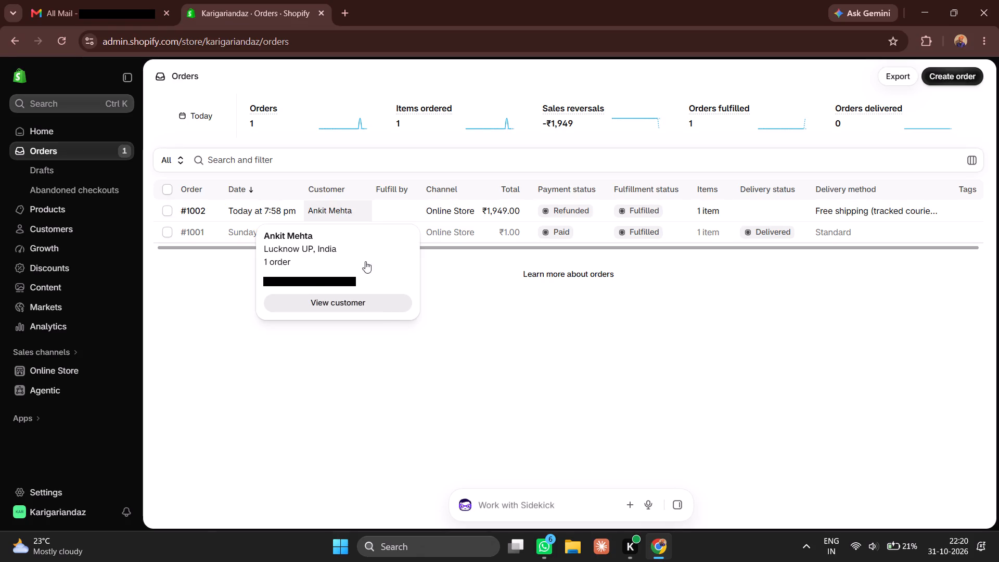
# Close the customer details of order #1002 and reload the orders list.
pyautogui.click(396, 416)
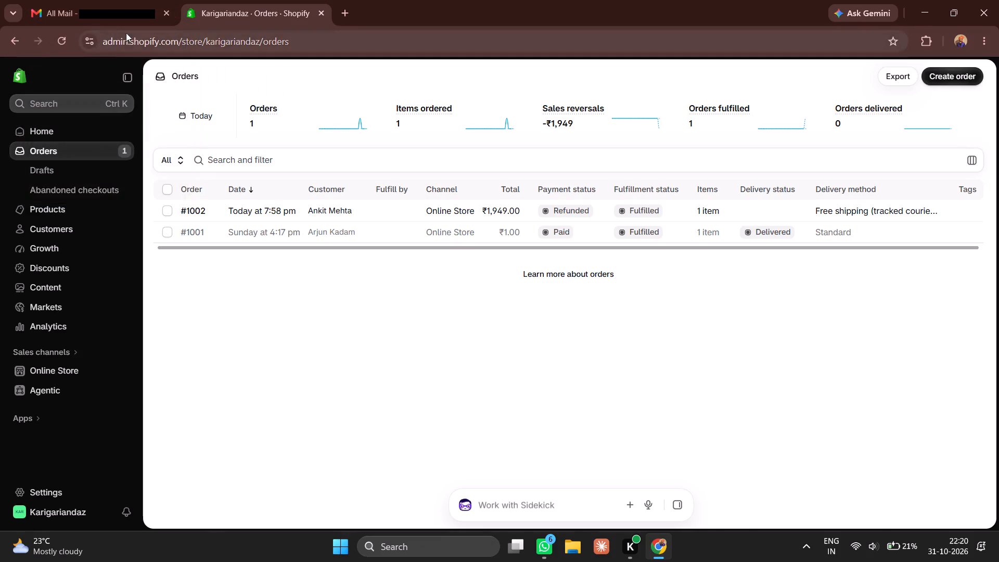
pyautogui.click(61, 45)
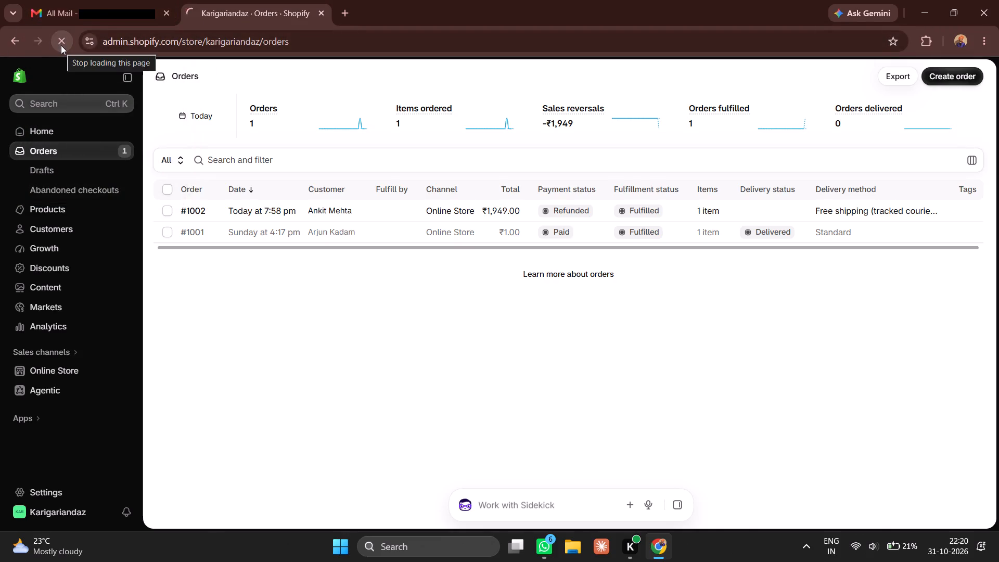
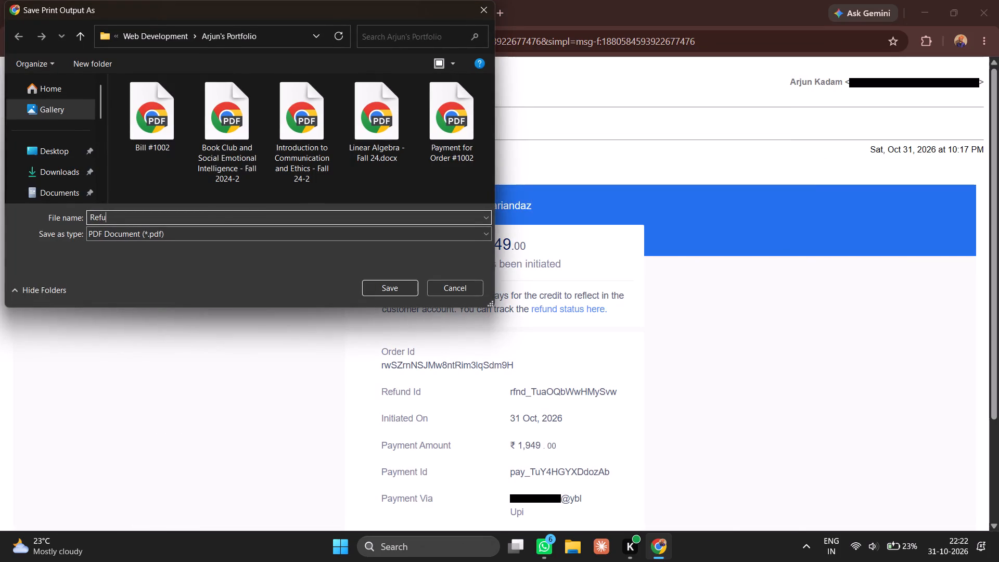
# Enter "Refund #100" as the file name for the refund e-mail's PDF in the Arjun's Portfolio folder.
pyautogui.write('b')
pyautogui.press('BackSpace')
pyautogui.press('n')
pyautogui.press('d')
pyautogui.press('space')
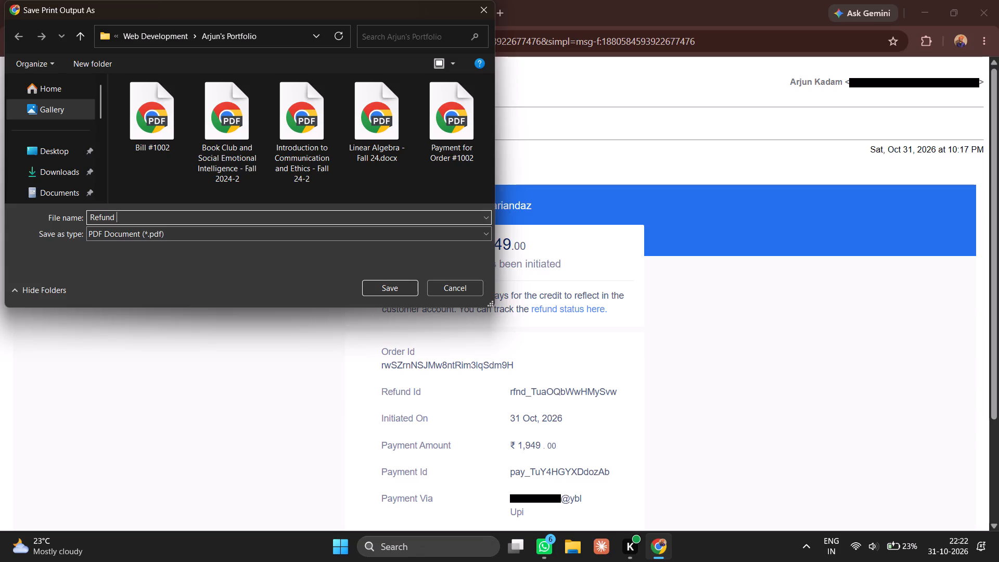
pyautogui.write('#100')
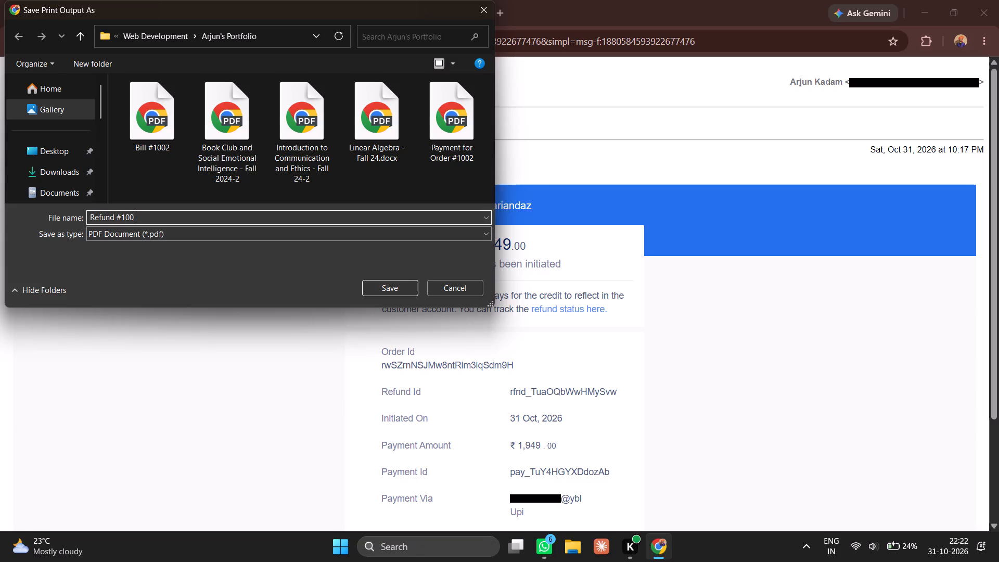